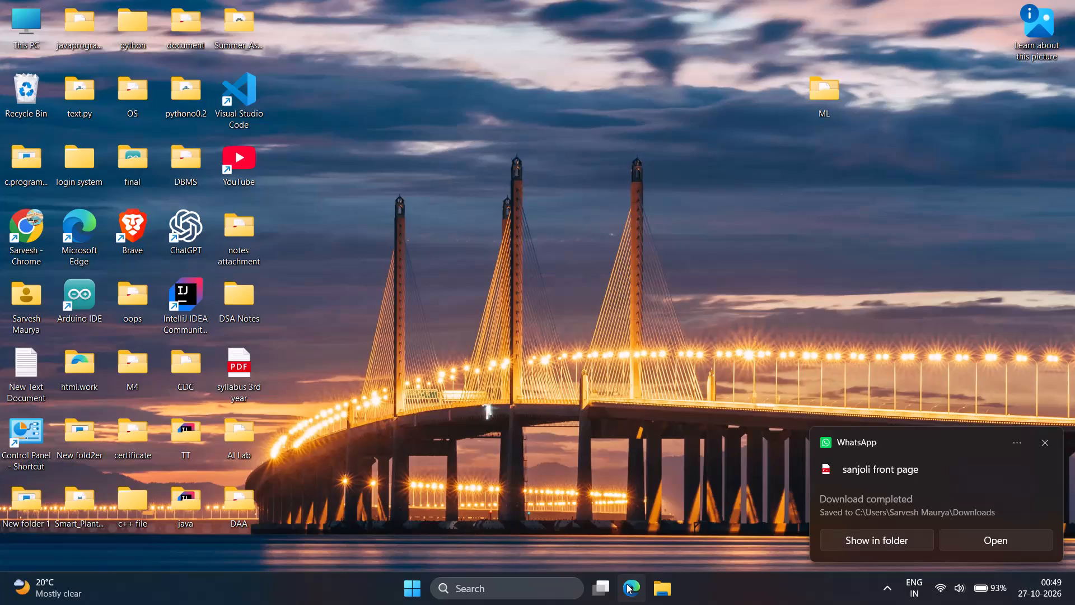
# Start Word with a new blank document.
pyautogui.click(411, 583)
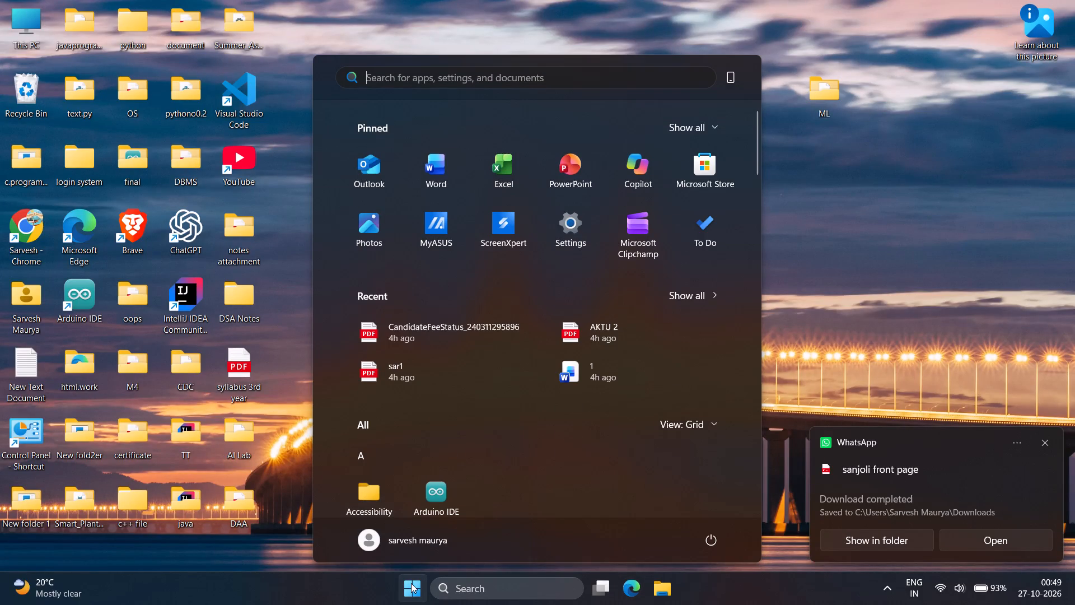
pyautogui.click(444, 169)
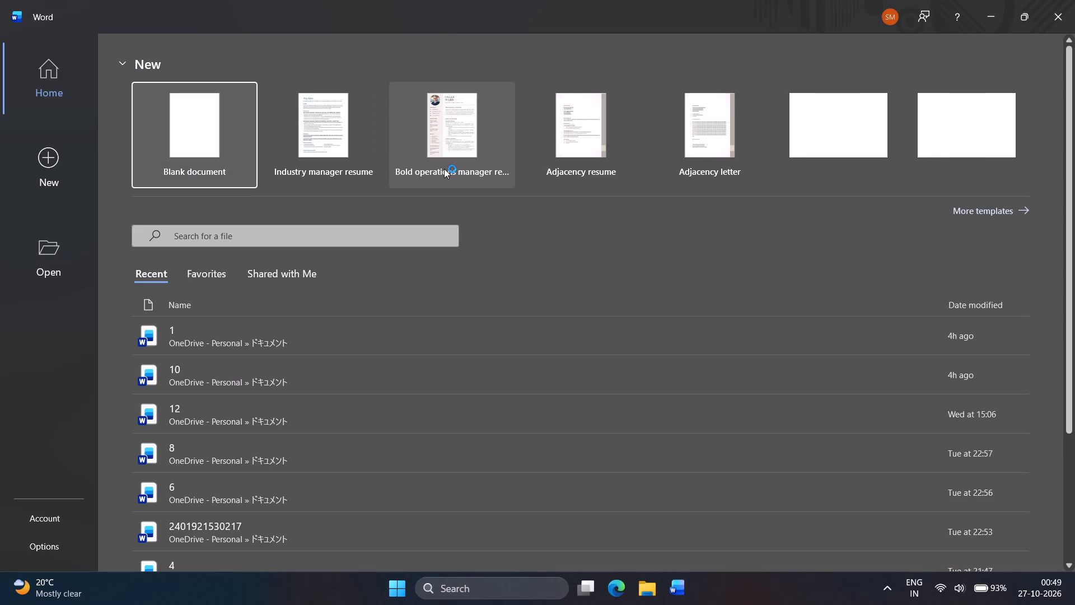
pyautogui.click(181, 132)
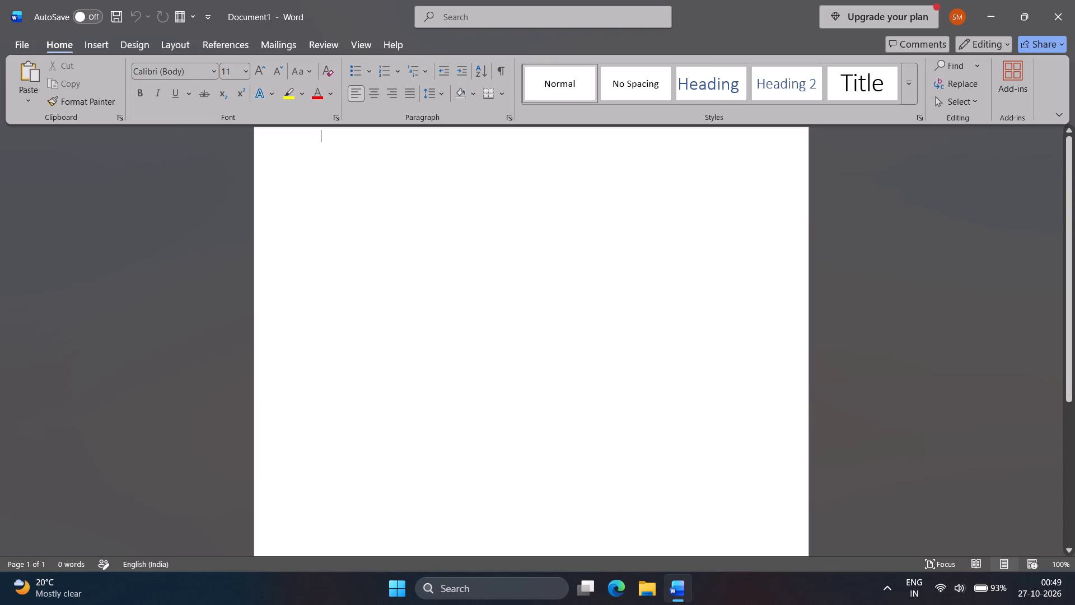
# Open the PDF "sanjoli front page" from the Downloads folder as an editable Word document.
pyautogui.click(23, 43)
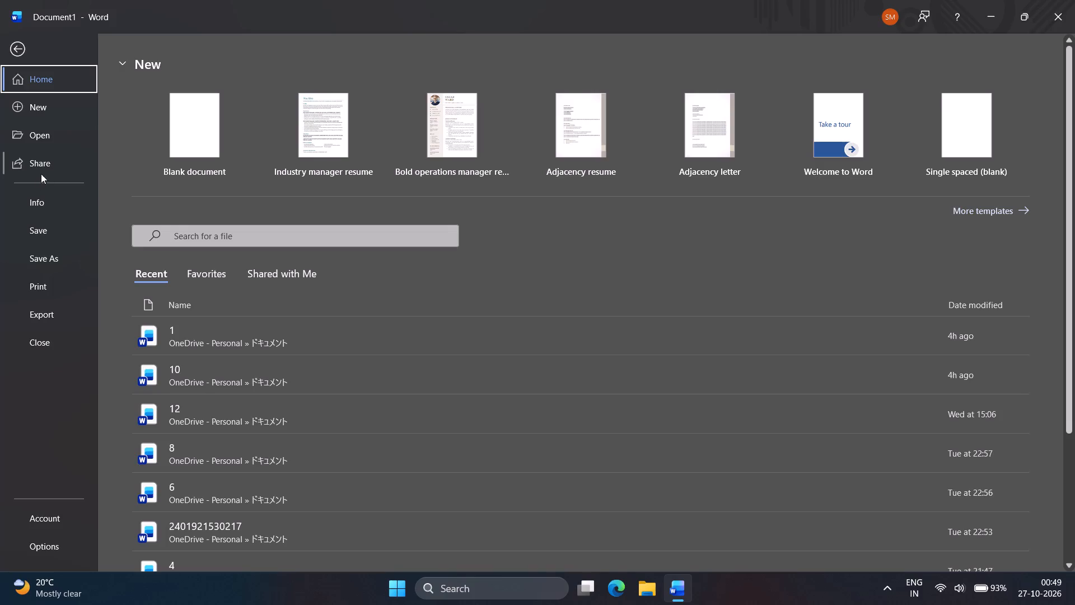
pyautogui.click(39, 133)
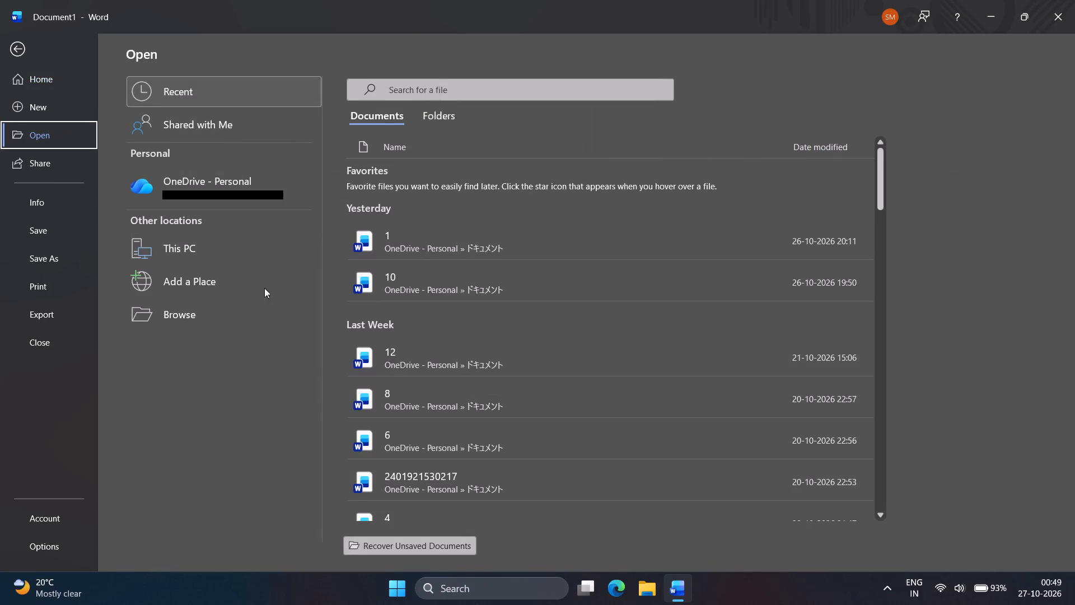
pyautogui.click(185, 311)
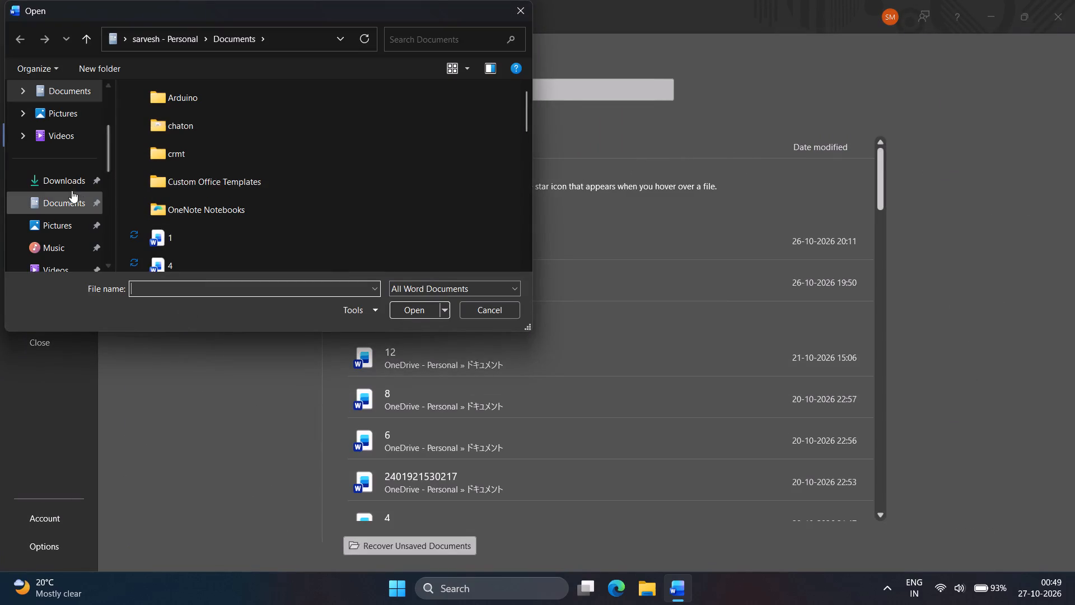
pyautogui.click(68, 183)
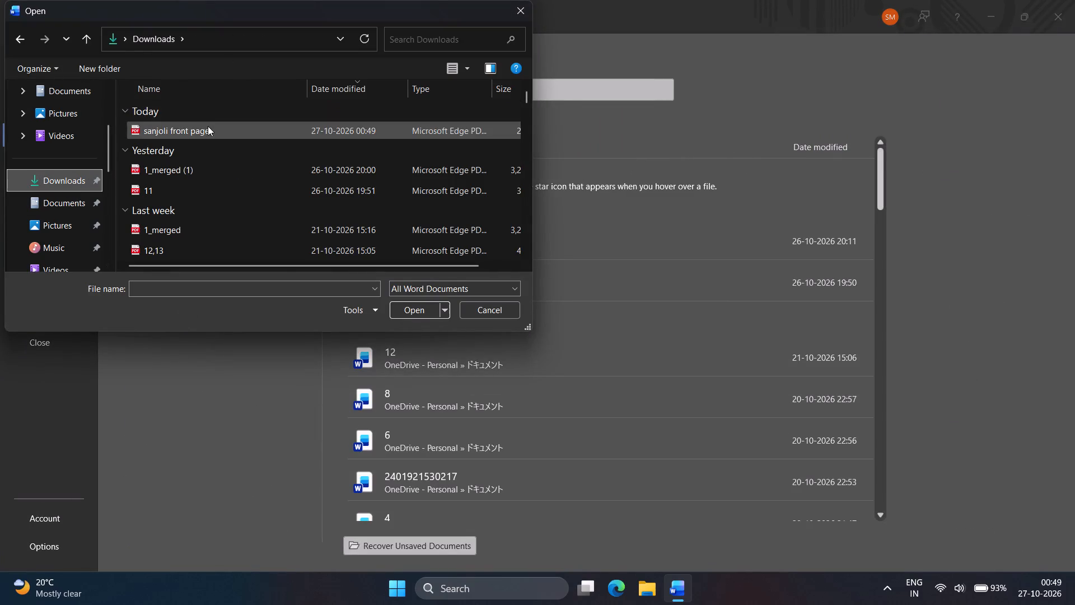
pyautogui.click(208, 126)
pyautogui.click(418, 305)
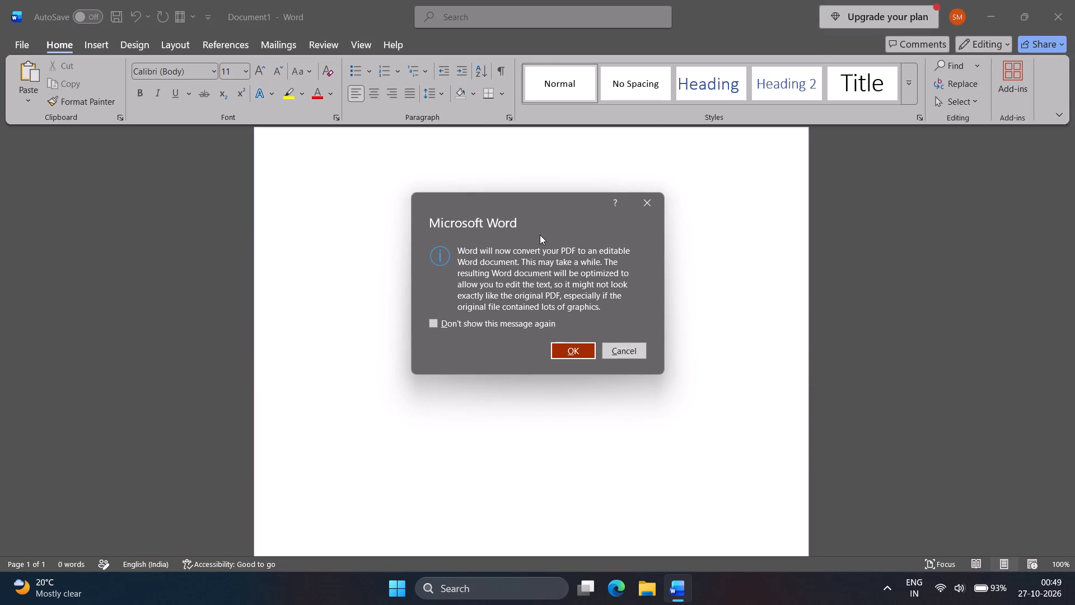
pyautogui.click(569, 355)
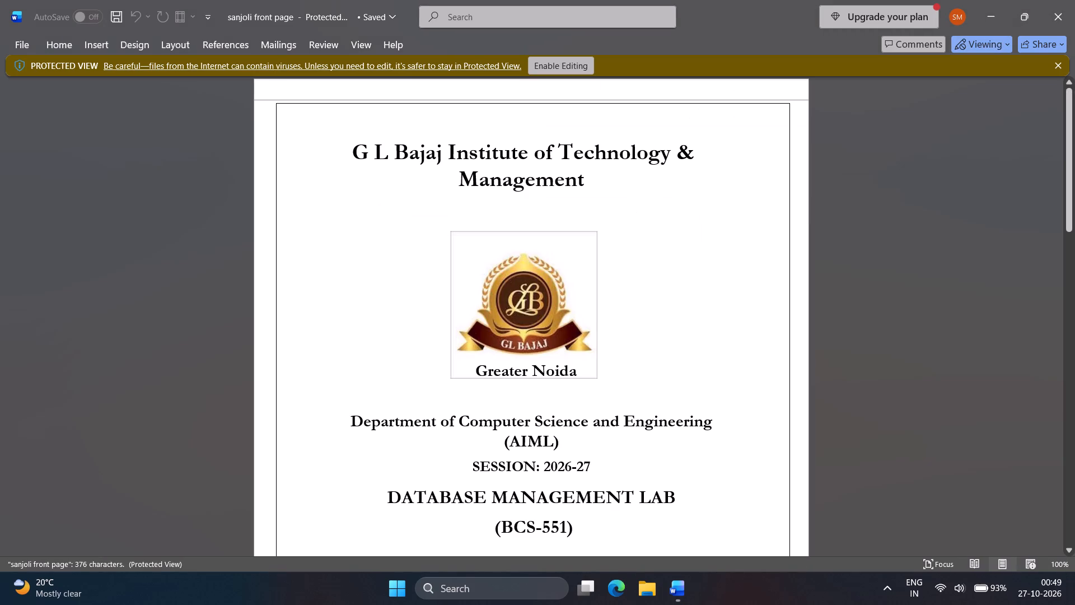
# Enable editing of the protected front page and accept its conversion from PDF to an editable document.
pyautogui.click(574, 70)
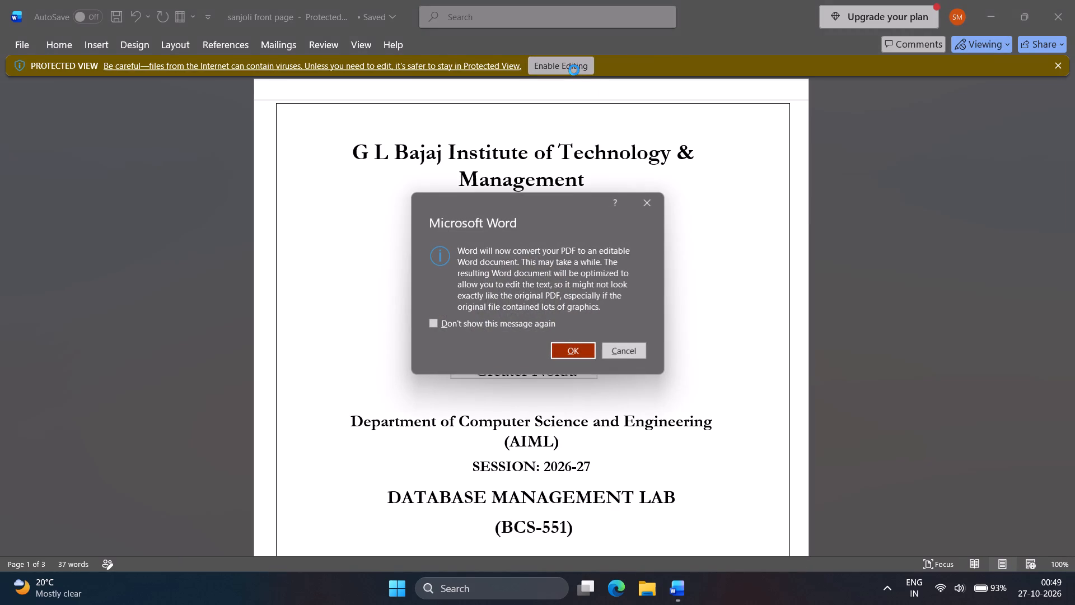
pyautogui.click(571, 352)
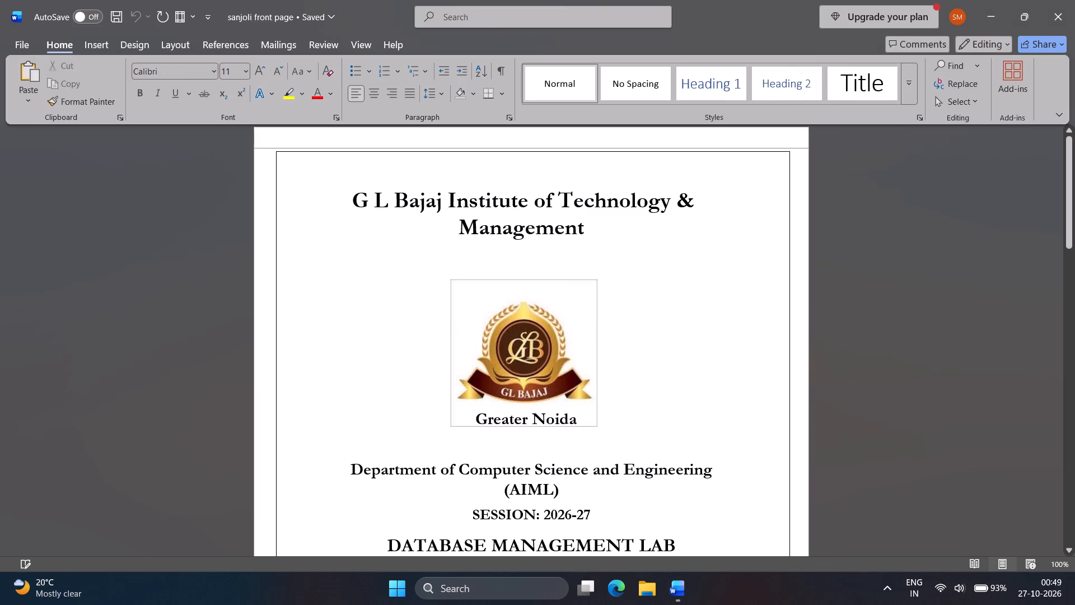
# Change the last digit of the roll number under "Submitted By:" to 7.
pyautogui.scroll(-3, 571, 352)
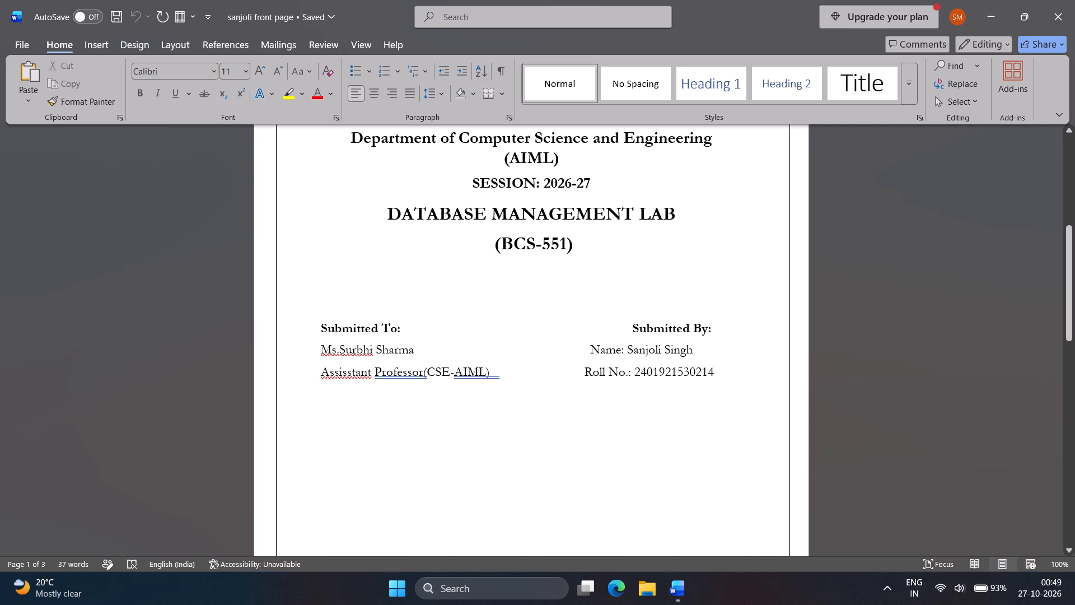
pyautogui.click(713, 373)
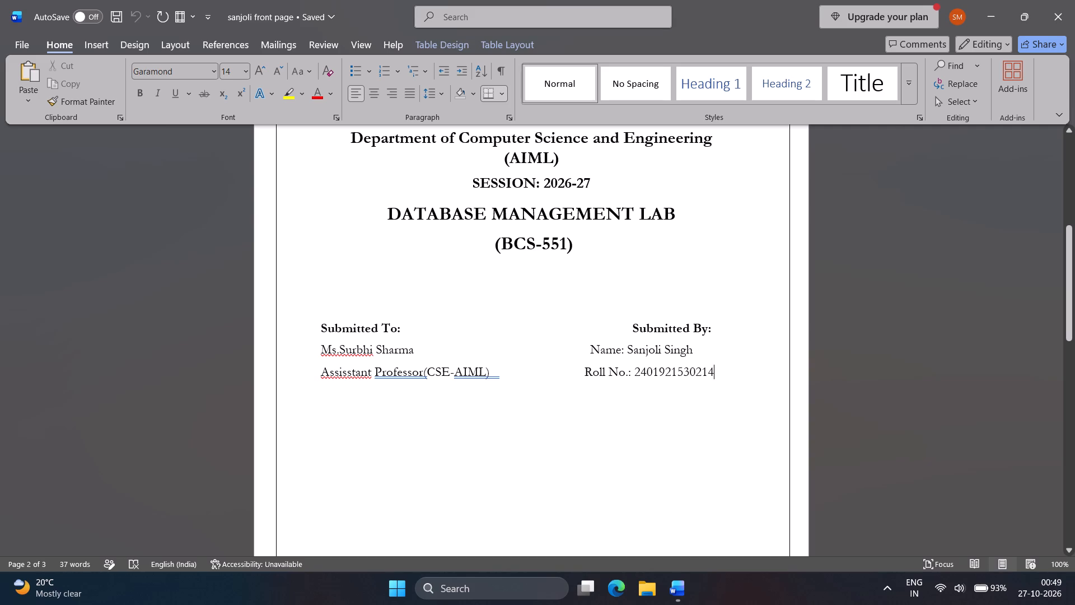
pyautogui.press('BackSpace')
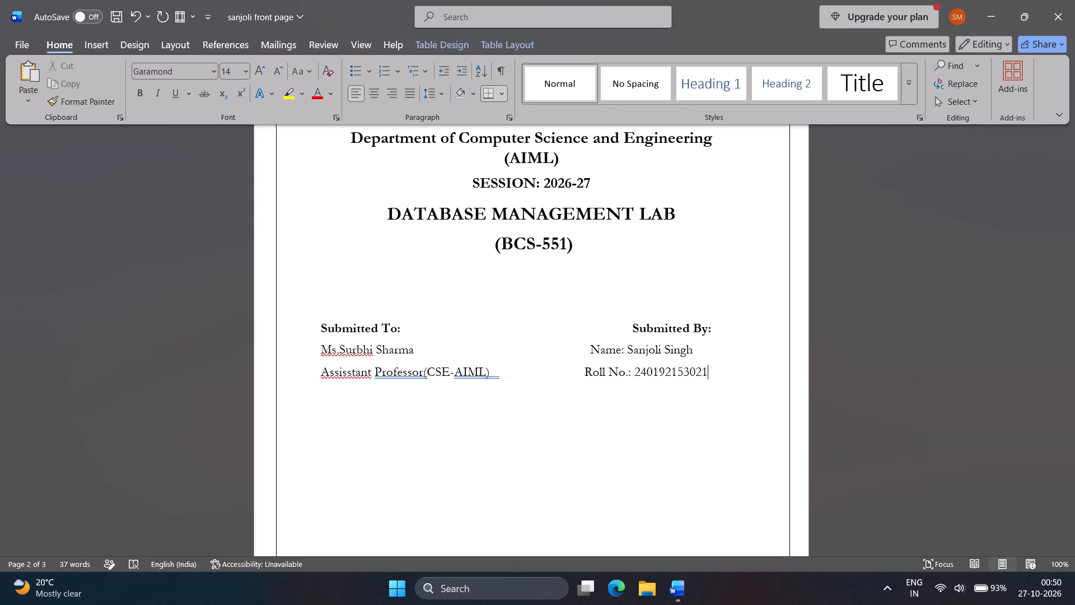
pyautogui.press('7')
# Delete the student's full name after the "Name:" label, keeping the label itself.
pyautogui.click(692, 352)
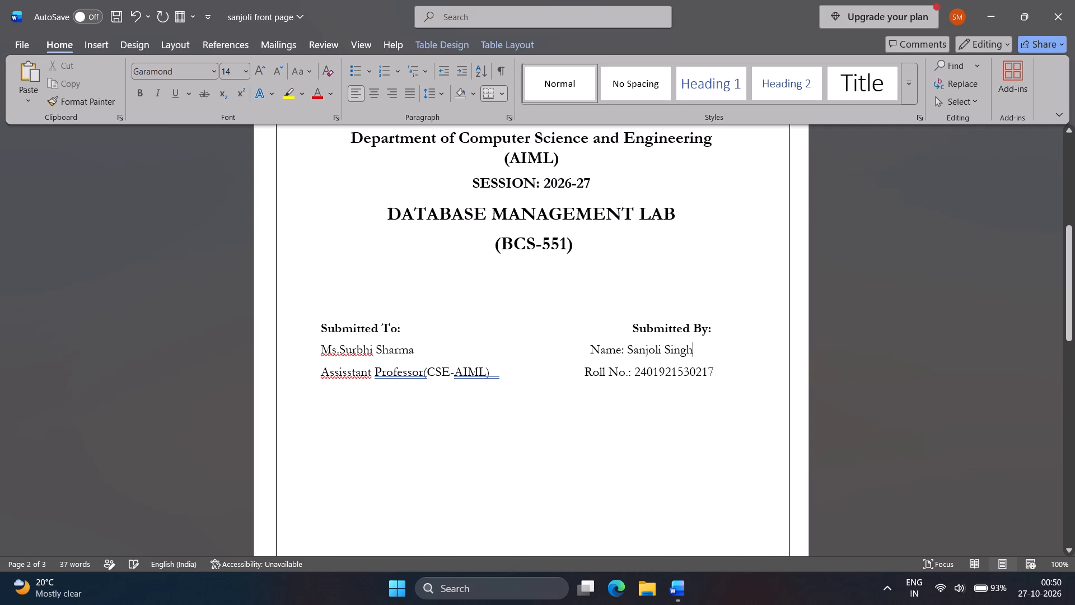
pyautogui.press('BackSpace')
pyautogui.press('BackSpace')
pyautogui.press('BackSpace')
pyautogui.press('BackSpace')
pyautogui.press('BackSpace')
pyautogui.press('BackSpace')
pyautogui.press('BackSpace')
pyautogui.press('BackSpace')
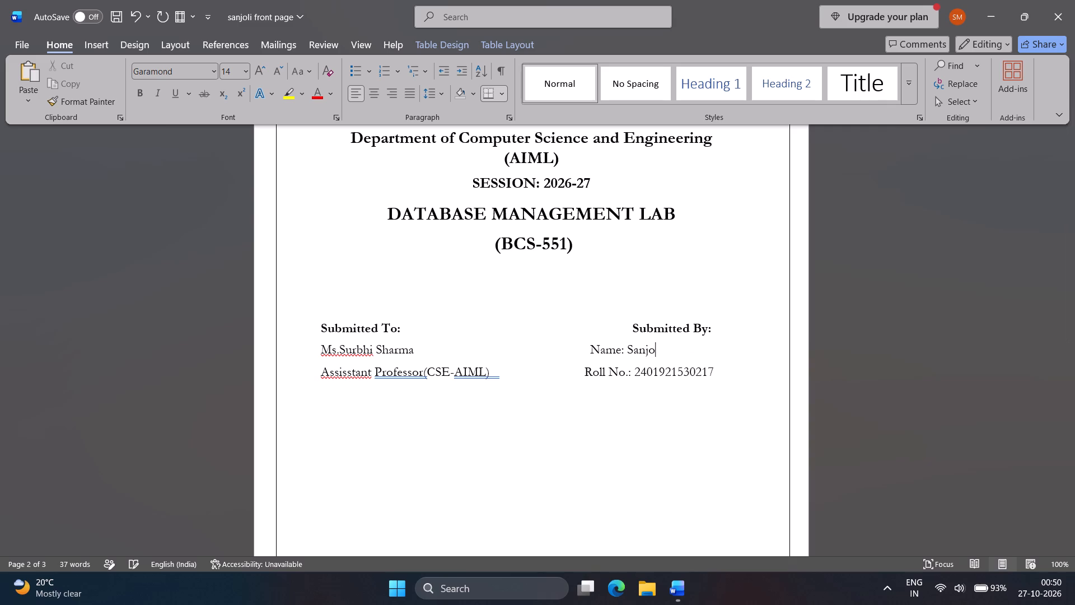
pyautogui.press('BackSpace')
pyautogui.press('BackSpace')
pyautogui.press('BackSpace')
pyautogui.press('BackSpace')
pyautogui.press('BackSpace')
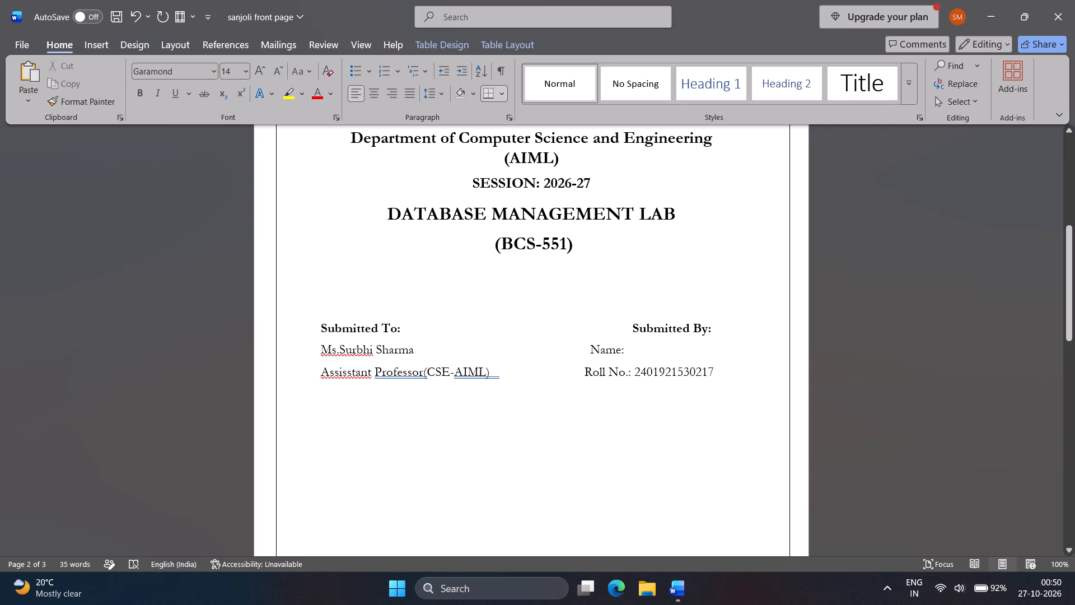
# Remove twelve leading spaces before the "Submitted By:" heading to bring it roughly in line with the "Name:" label.
pyautogui.click(630, 329)
pyautogui.press('BackSpace')
pyautogui.press('BackSpace')
pyautogui.press('BackSpace')
pyautogui.press('BackSpace')
pyautogui.press('BackSpace')
pyautogui.press('BackSpace')
pyautogui.press('BackSpace')
pyautogui.press('BackSpace')
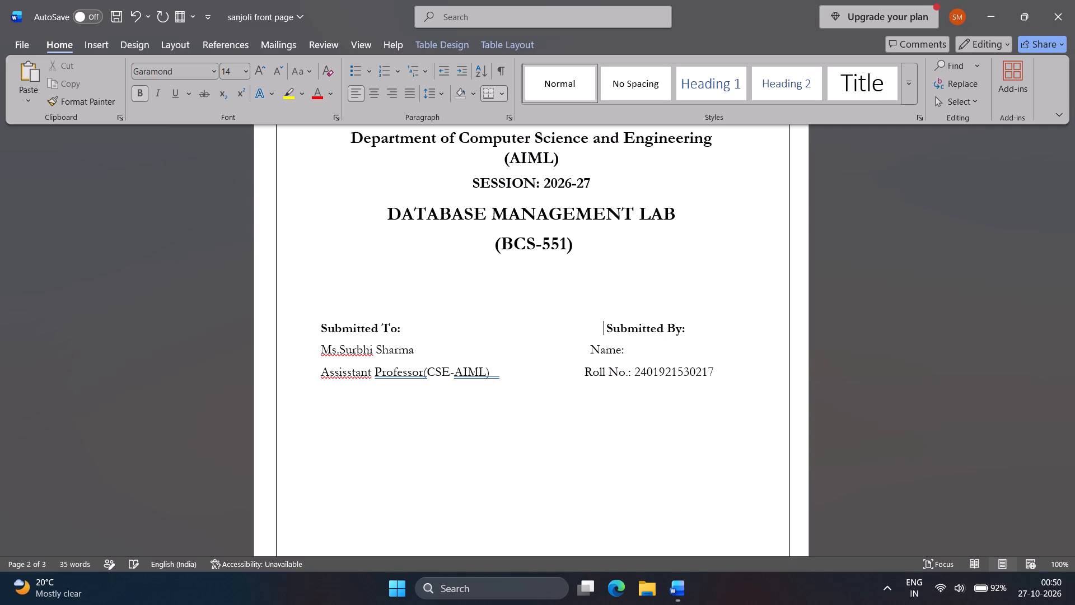
pyautogui.press('BackSpace')
pyautogui.press('BackSpace')
pyautogui.press('BackSpace')
pyautogui.press('BackSpace')
# Enter the new student's name after the "Name:" label.
pyautogui.click(652, 348)
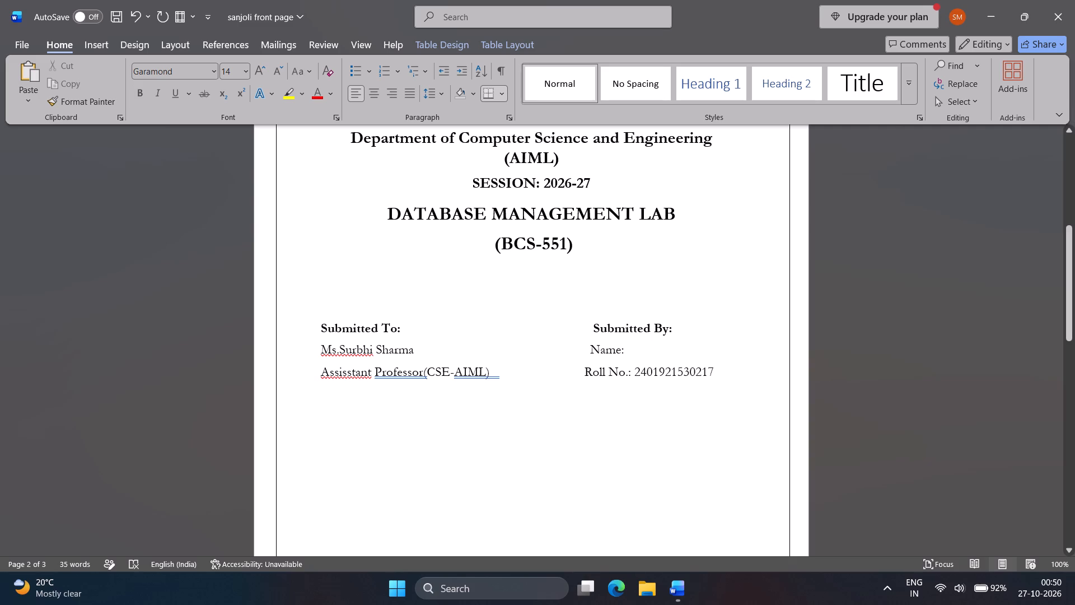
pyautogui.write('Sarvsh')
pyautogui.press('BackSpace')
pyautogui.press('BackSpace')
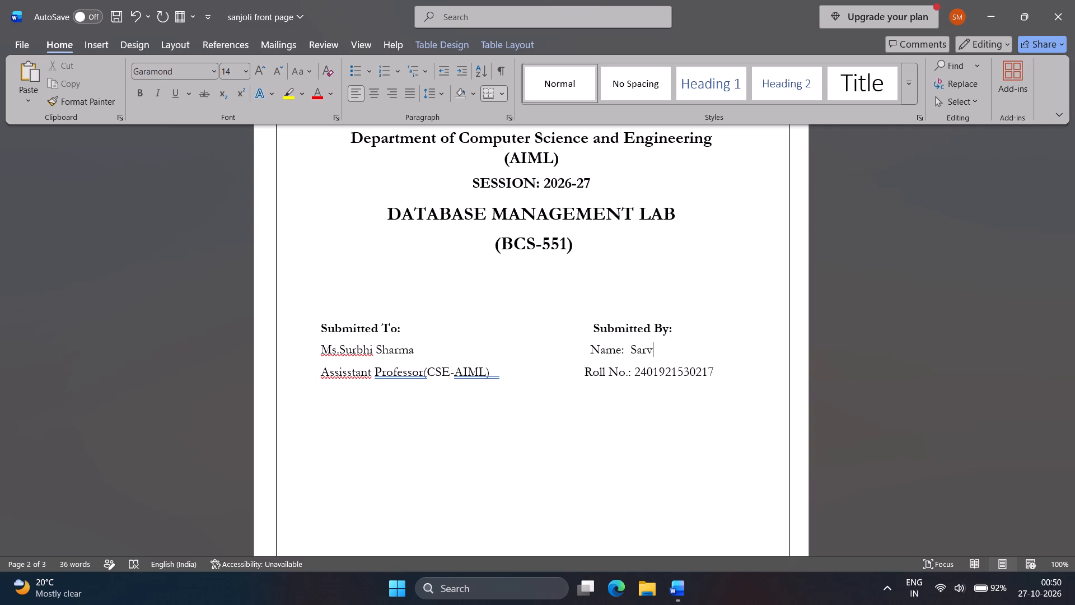
# Complete the student's full name on the Name line under Submitted By.
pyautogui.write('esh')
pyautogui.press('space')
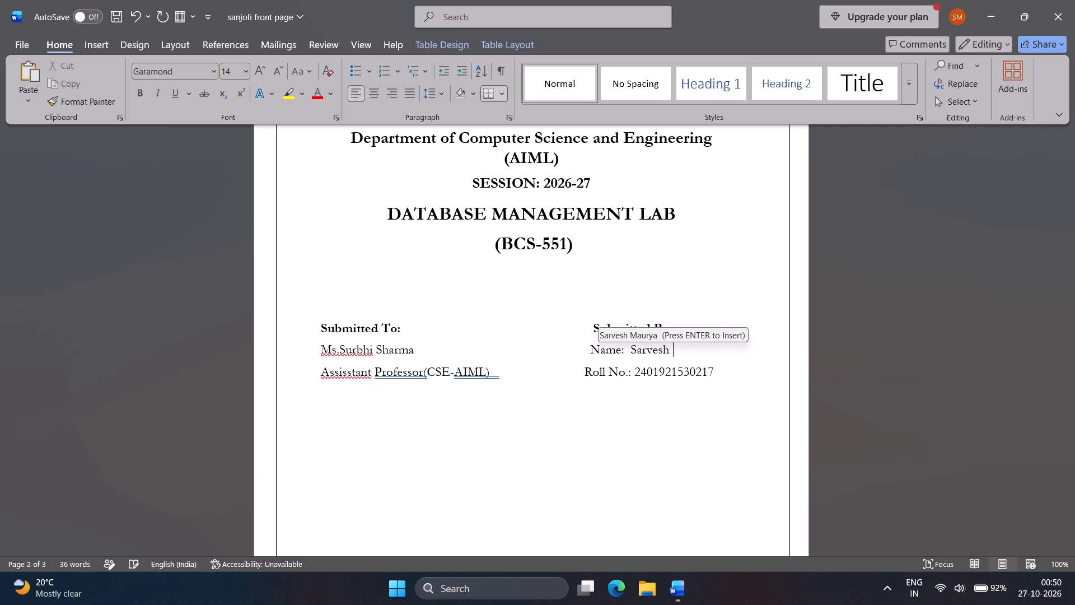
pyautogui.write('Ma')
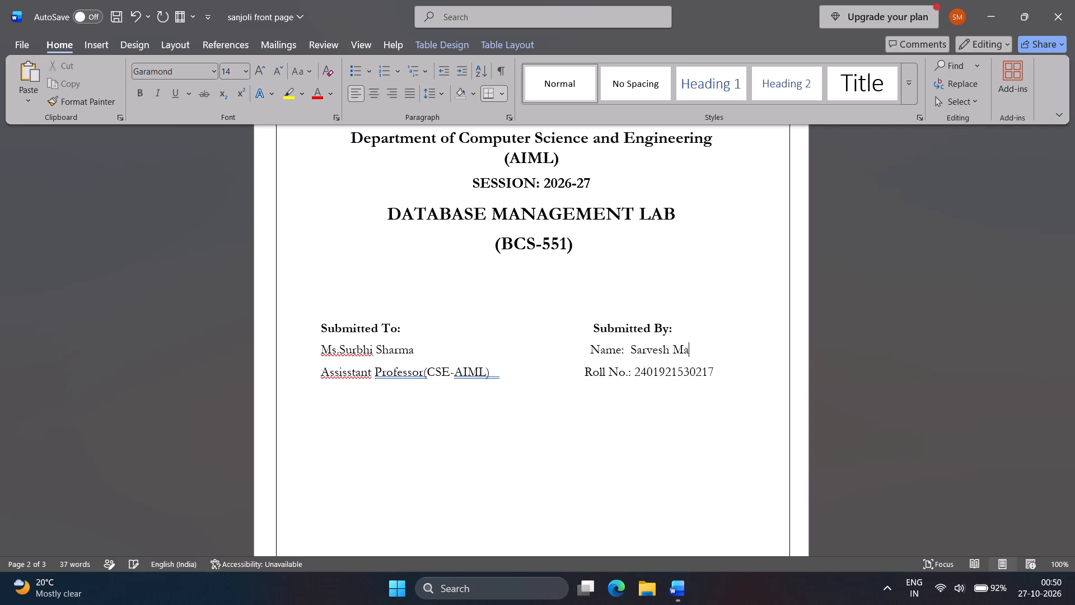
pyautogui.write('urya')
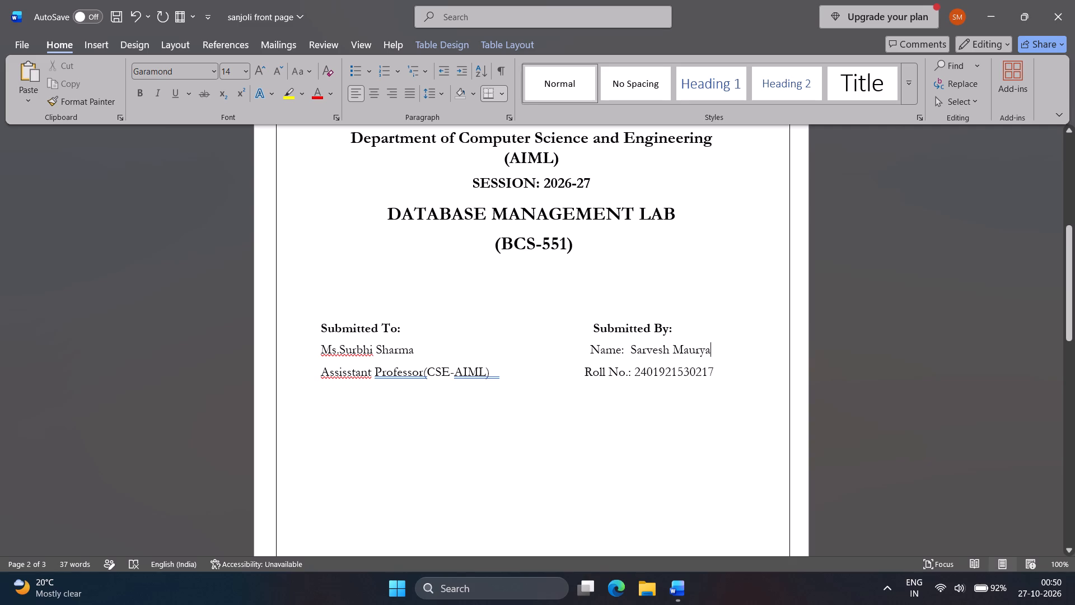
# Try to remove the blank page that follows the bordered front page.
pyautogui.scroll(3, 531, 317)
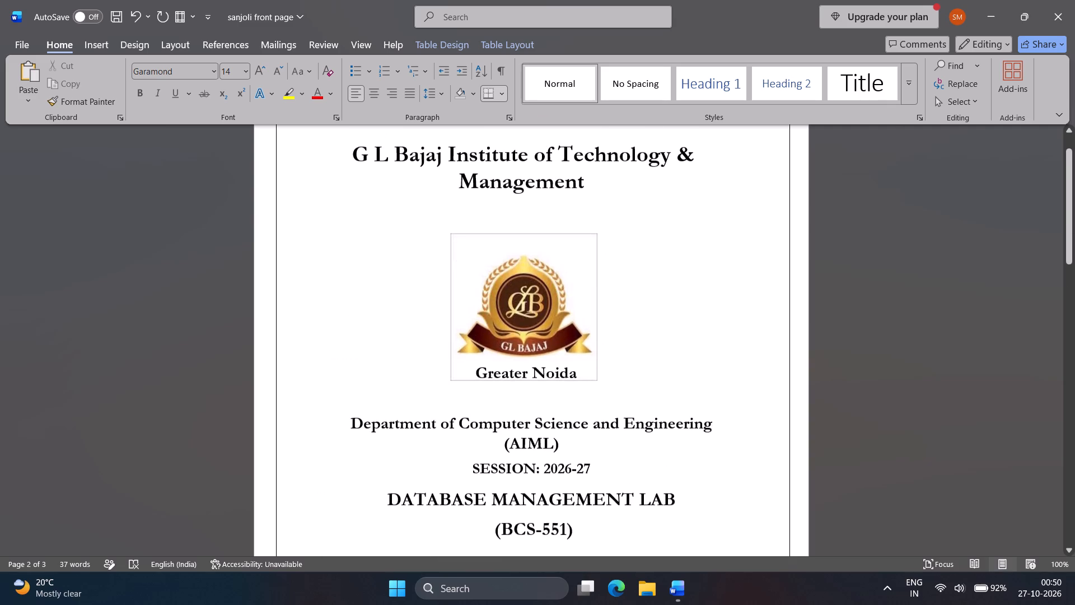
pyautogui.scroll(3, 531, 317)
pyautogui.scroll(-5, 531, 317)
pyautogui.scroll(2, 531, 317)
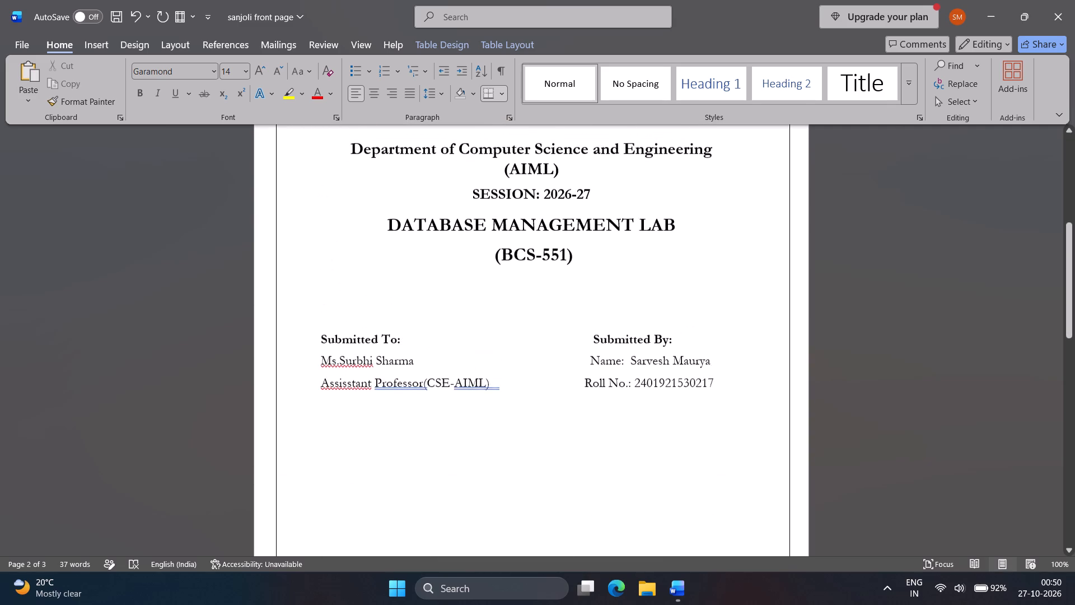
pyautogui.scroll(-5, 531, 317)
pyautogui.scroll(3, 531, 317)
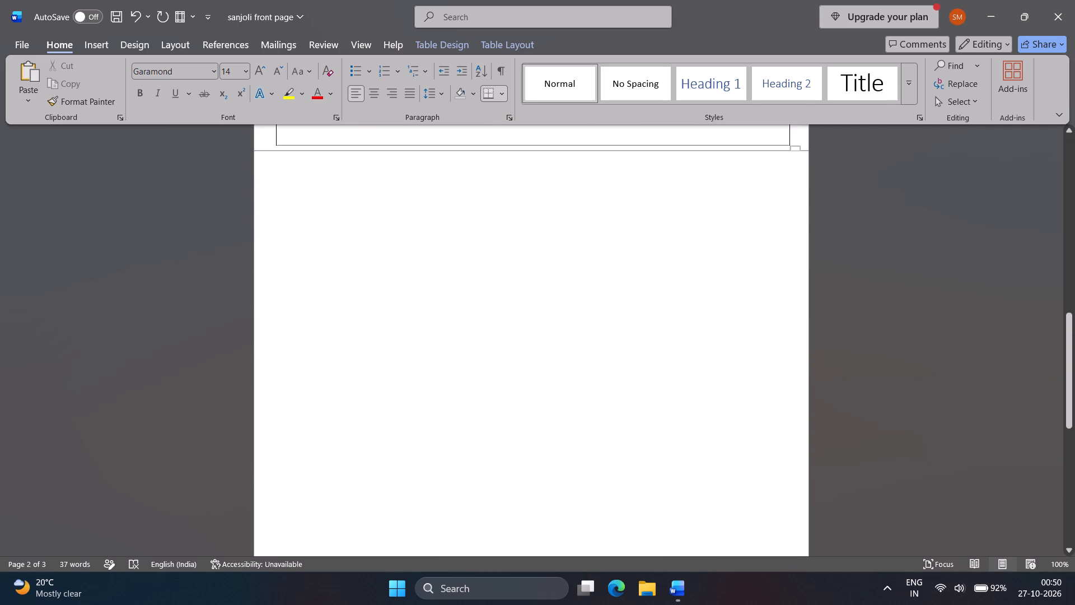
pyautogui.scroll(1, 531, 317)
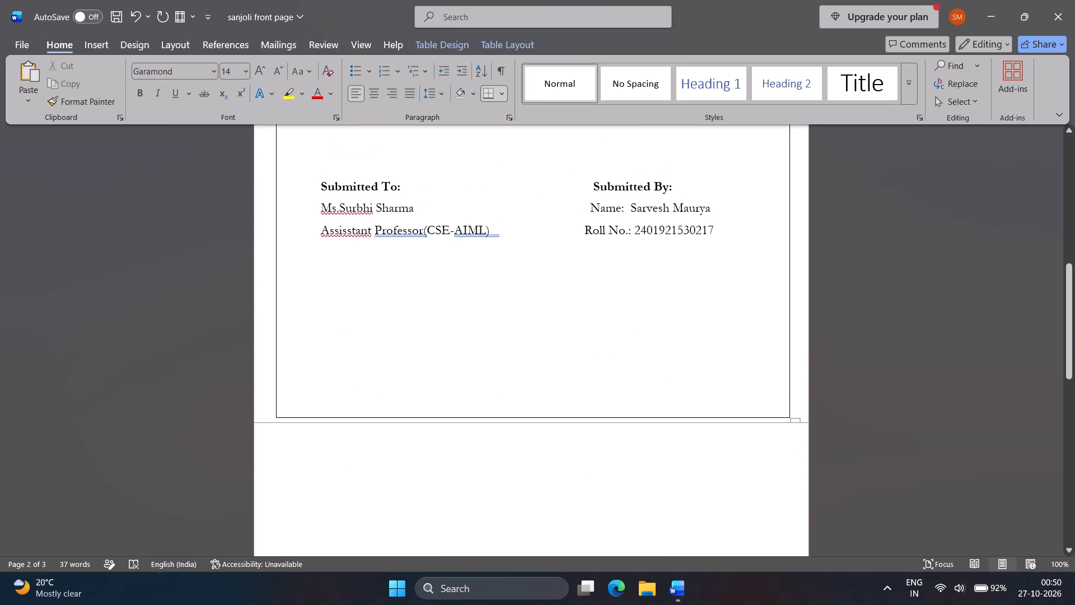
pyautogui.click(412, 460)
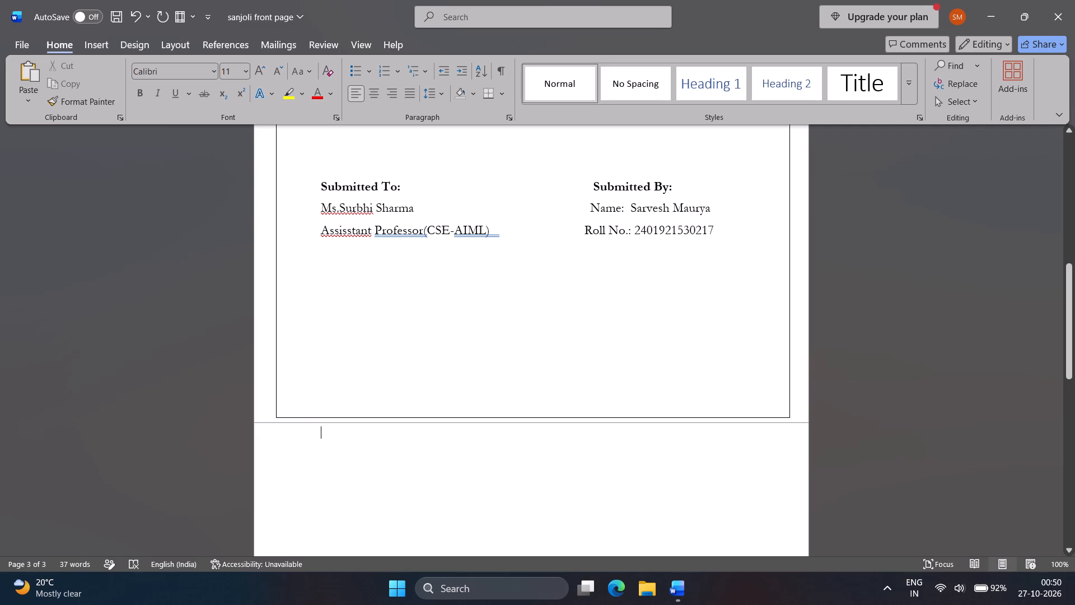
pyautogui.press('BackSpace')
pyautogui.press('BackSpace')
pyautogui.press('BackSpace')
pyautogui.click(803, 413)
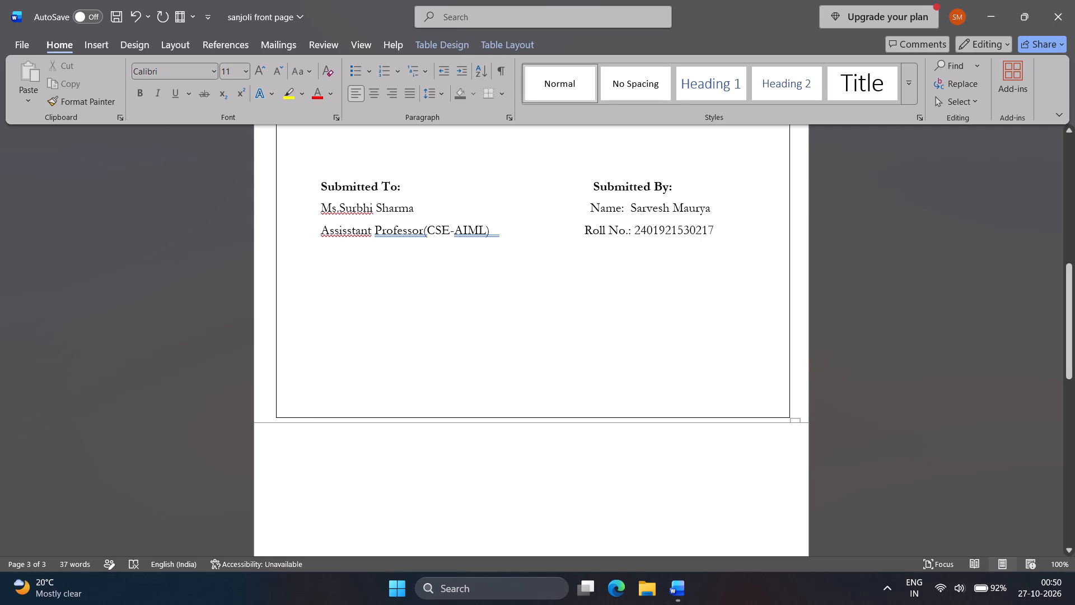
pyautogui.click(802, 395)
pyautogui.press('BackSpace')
# Add two blank lines below the subject code (BCS-551) on the front page.
pyautogui.scroll(7, 802, 395)
pyautogui.scroll(-2, 802, 395)
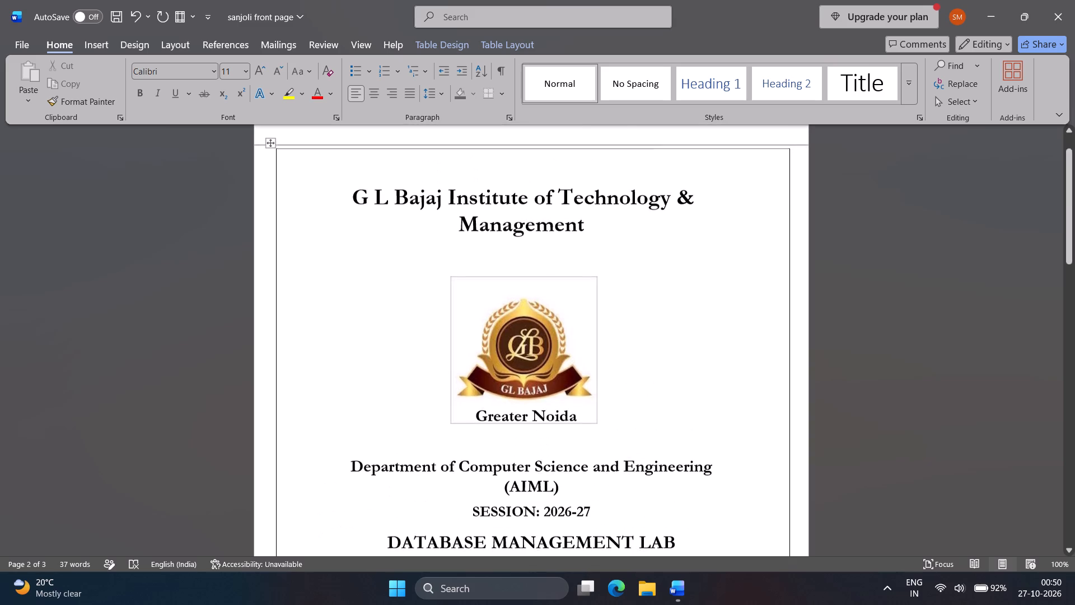
pyautogui.scroll(-2, 802, 395)
pyautogui.scroll(5, 802, 395)
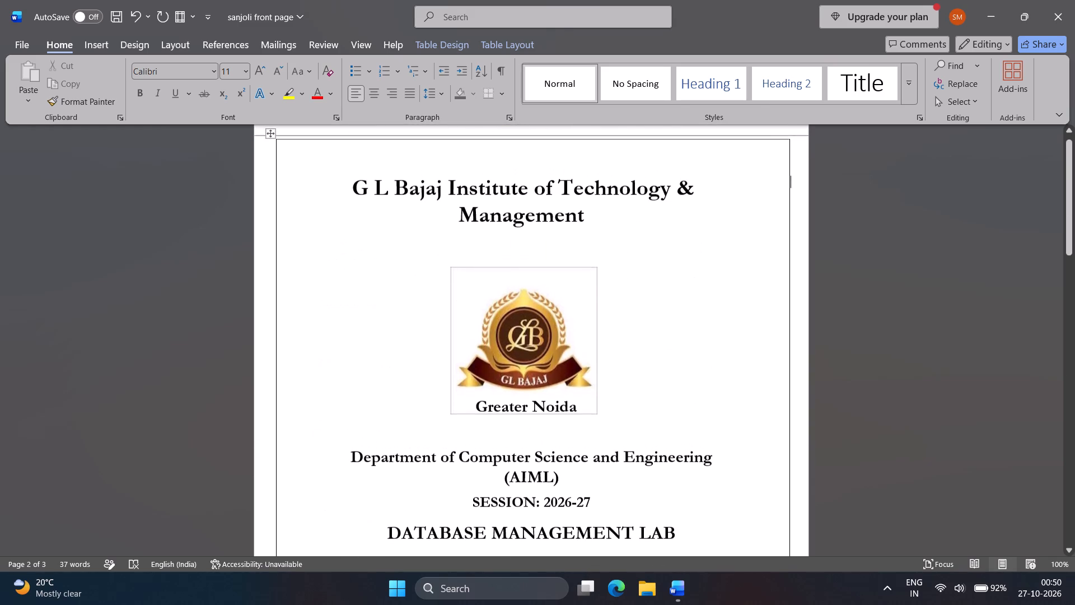
pyautogui.scroll(-2, 802, 395)
pyautogui.click(600, 380)
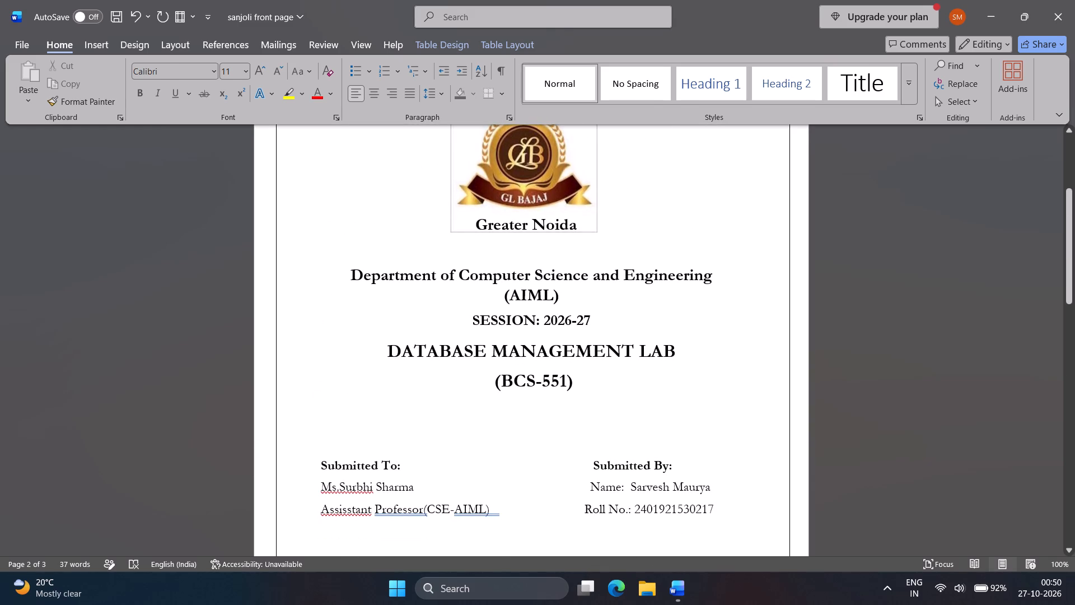
pyautogui.press('Return')
pyautogui.scroll(-2, 600, 380)
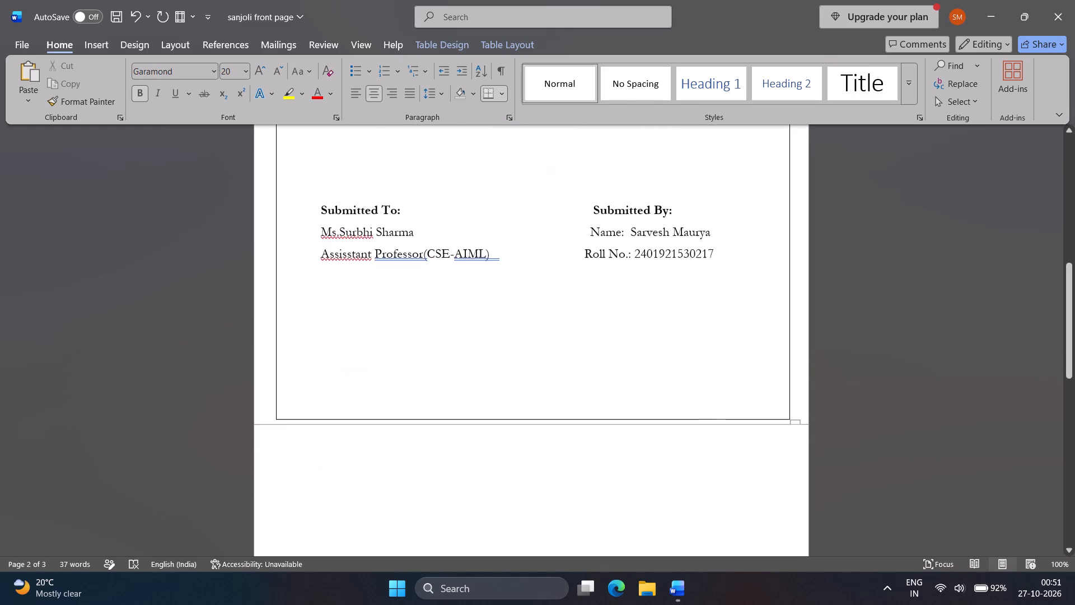
pyautogui.scroll(2, 600, 380)
pyautogui.press('Return')
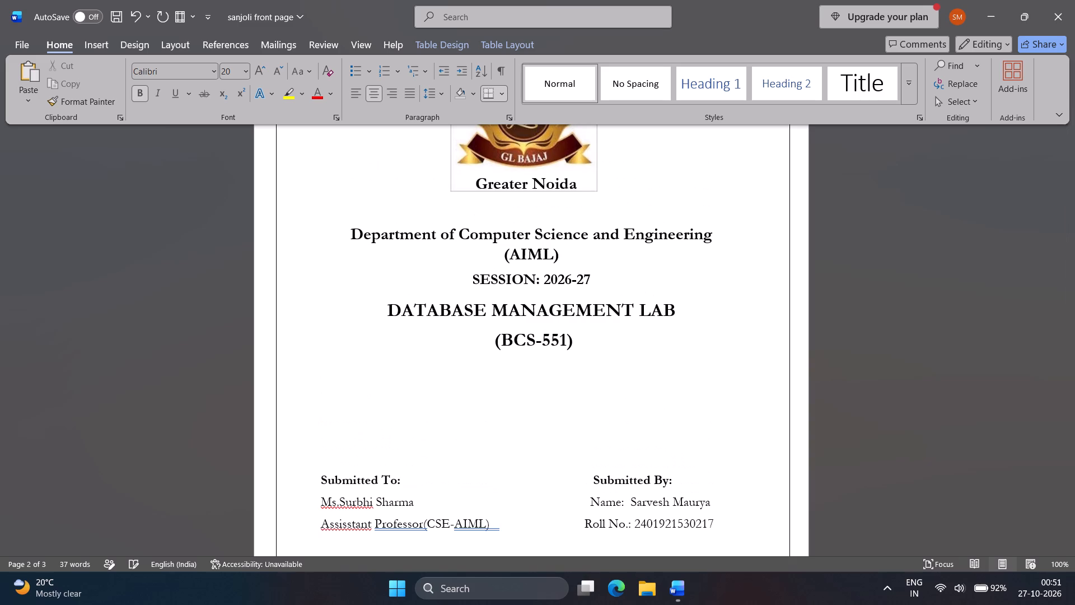
# Insert one blank line after the (AIML) department heading and one after the SESSION: 2026-27 line.
pyautogui.click(590, 258)
pyautogui.press('Return')
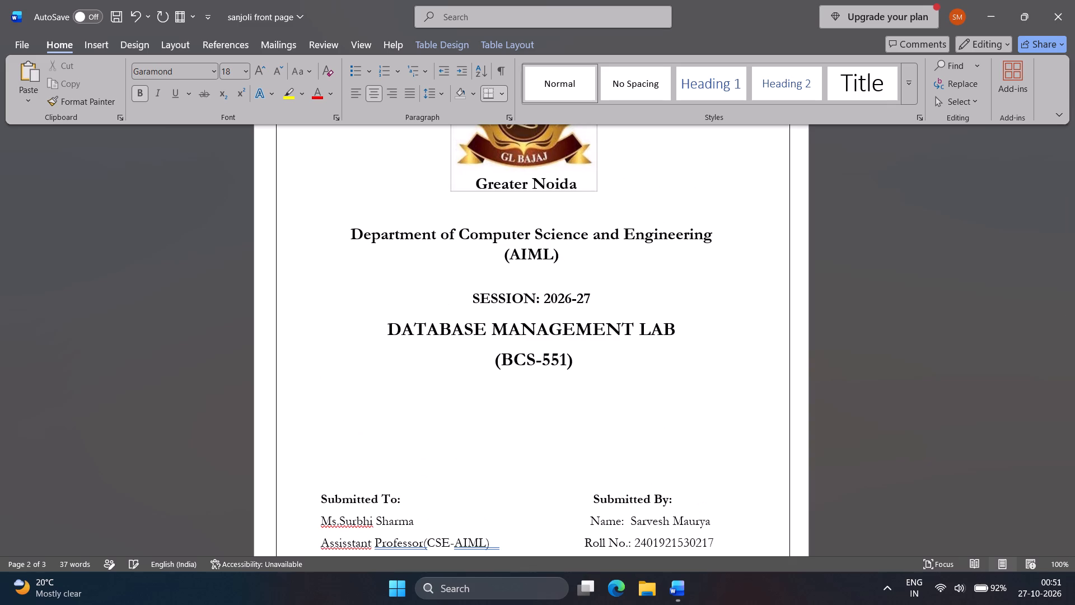
pyautogui.click(619, 296)
pyautogui.press('Return')
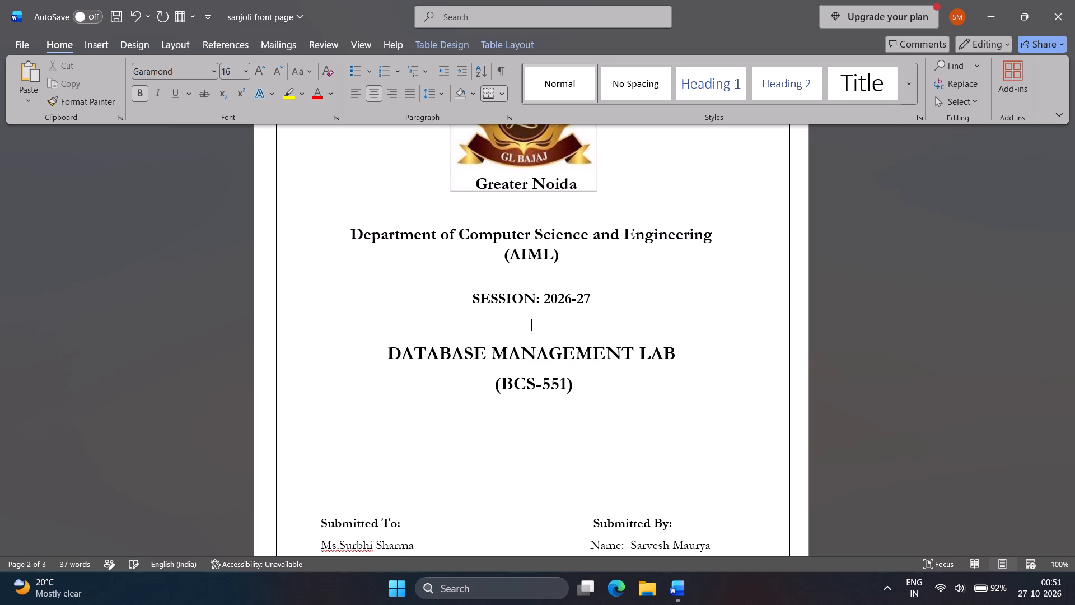
# Delete the extra blank line above the Submitted To and Submitted By block.
pyautogui.scroll(-1, 619, 296)
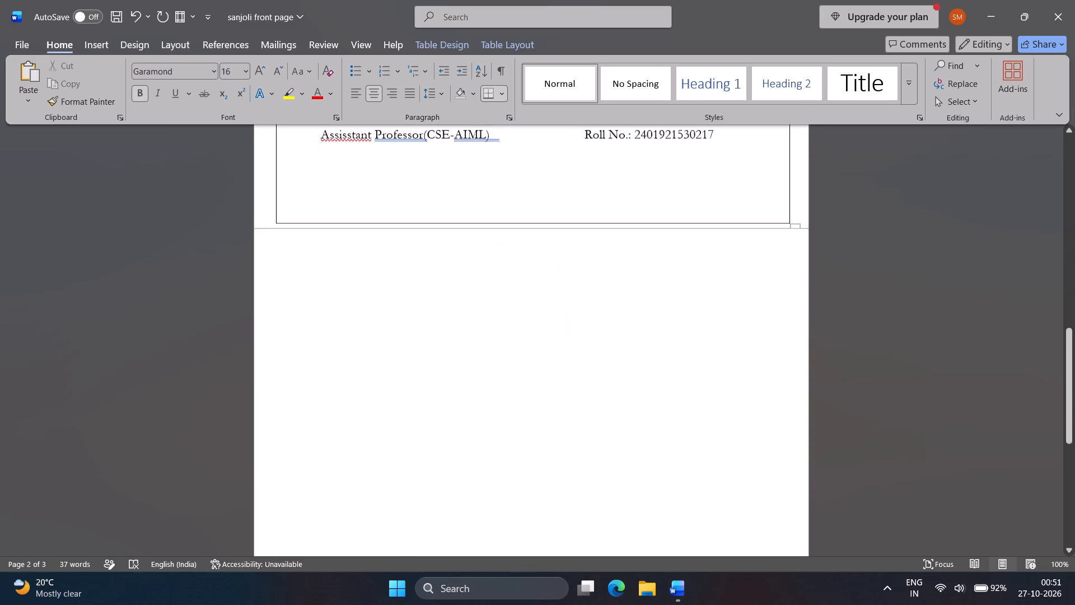
pyautogui.scroll(2, 619, 296)
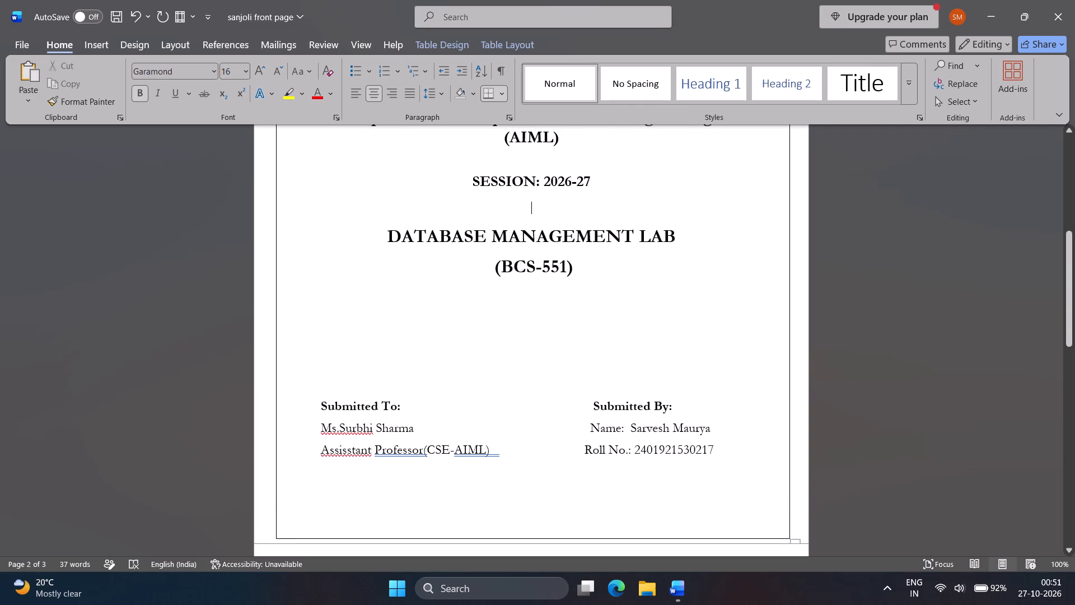
pyautogui.click(515, 373)
pyautogui.press('BackSpace')
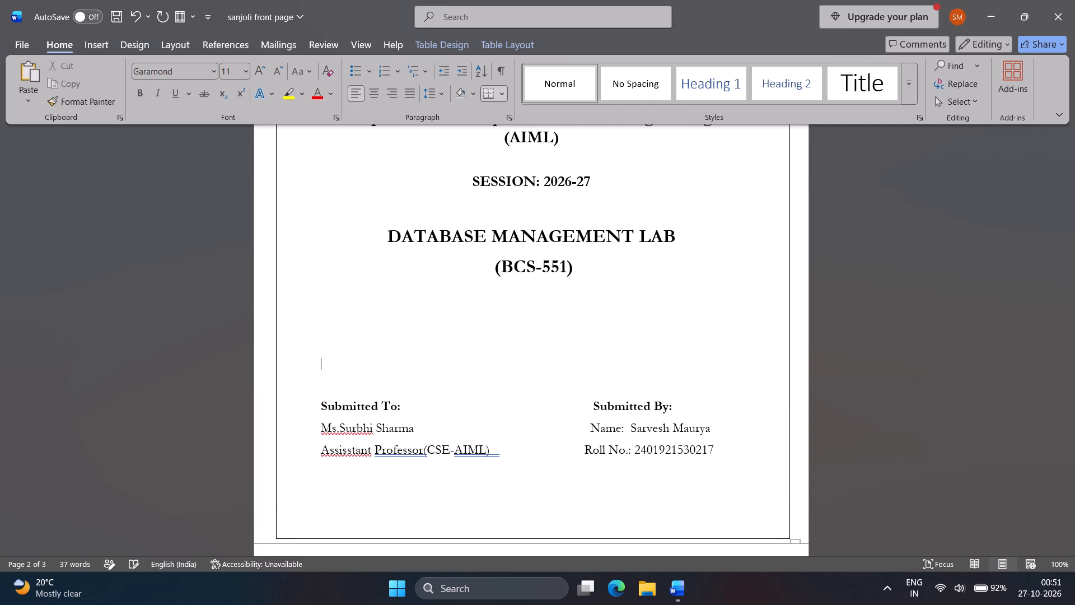
pyautogui.press('BackSpace')
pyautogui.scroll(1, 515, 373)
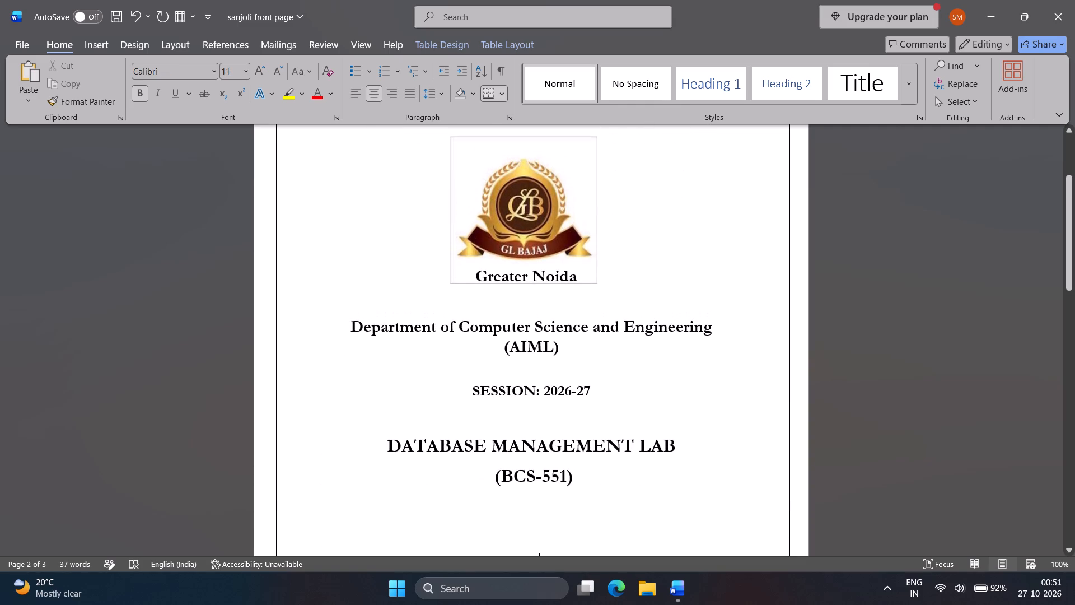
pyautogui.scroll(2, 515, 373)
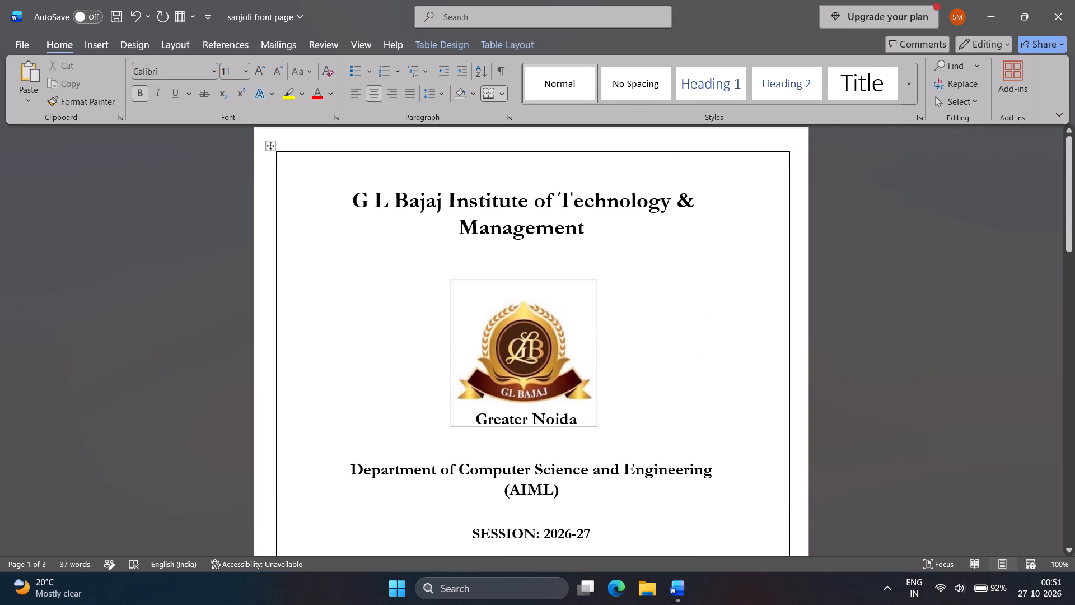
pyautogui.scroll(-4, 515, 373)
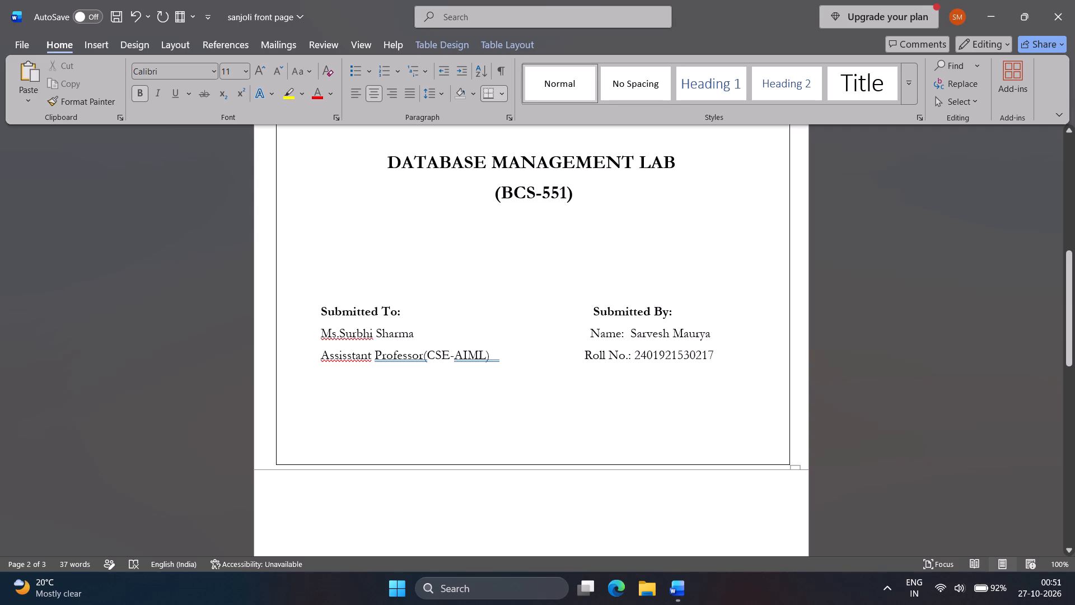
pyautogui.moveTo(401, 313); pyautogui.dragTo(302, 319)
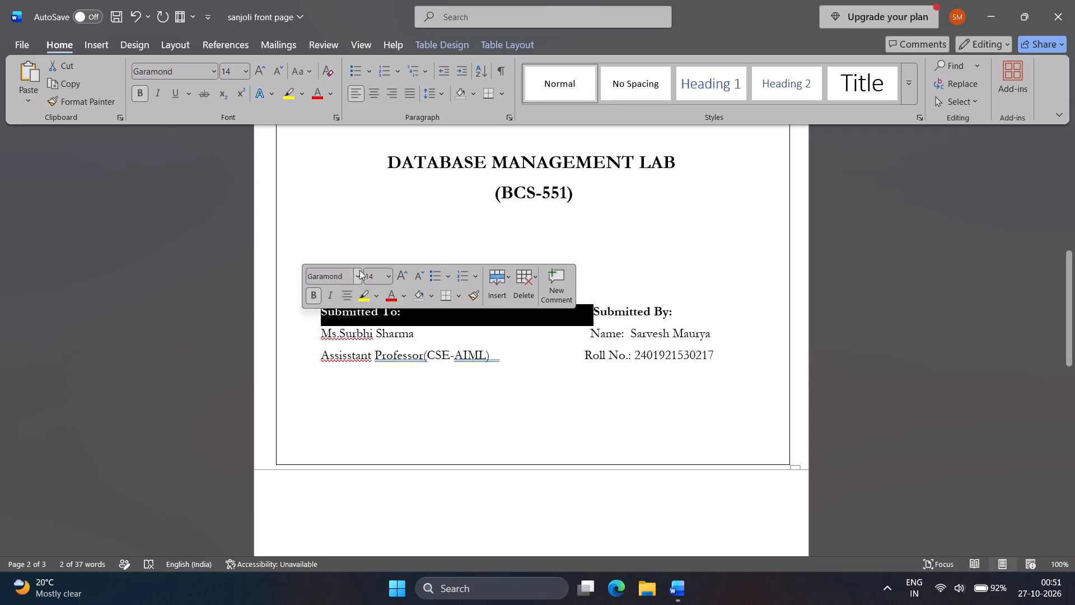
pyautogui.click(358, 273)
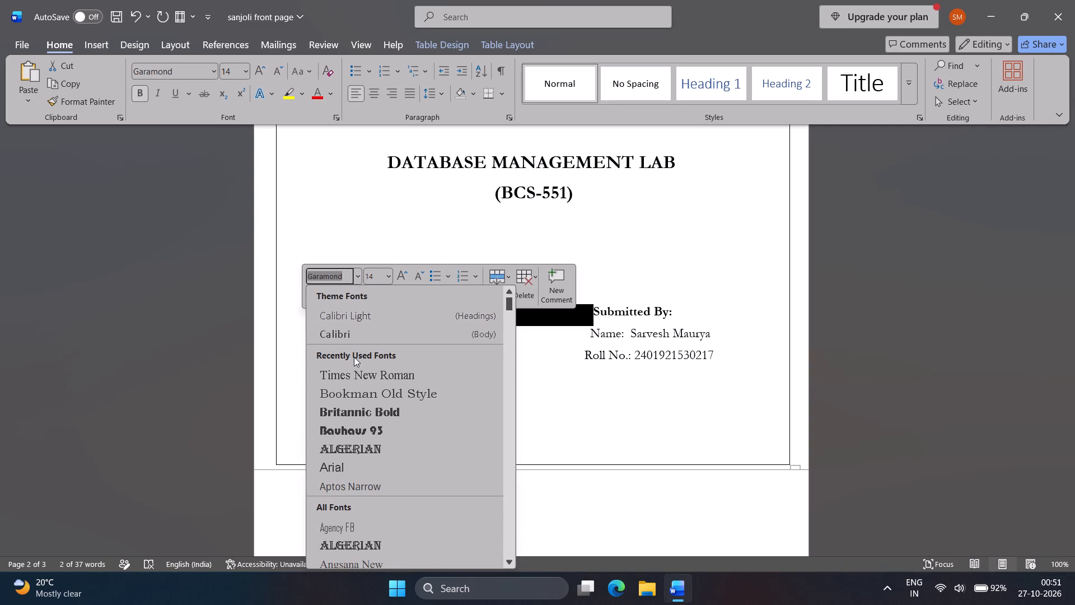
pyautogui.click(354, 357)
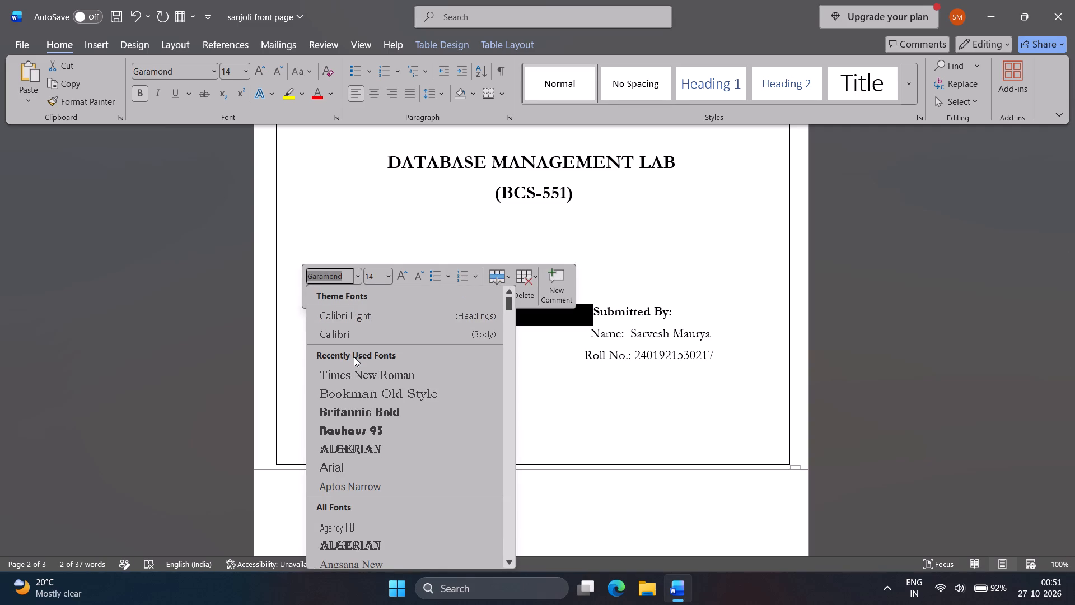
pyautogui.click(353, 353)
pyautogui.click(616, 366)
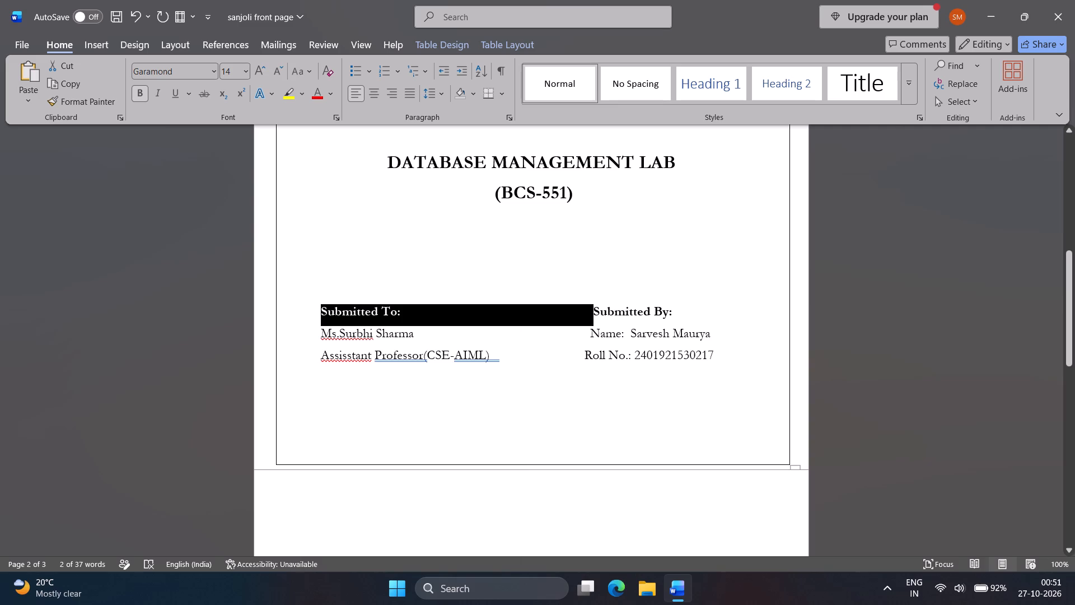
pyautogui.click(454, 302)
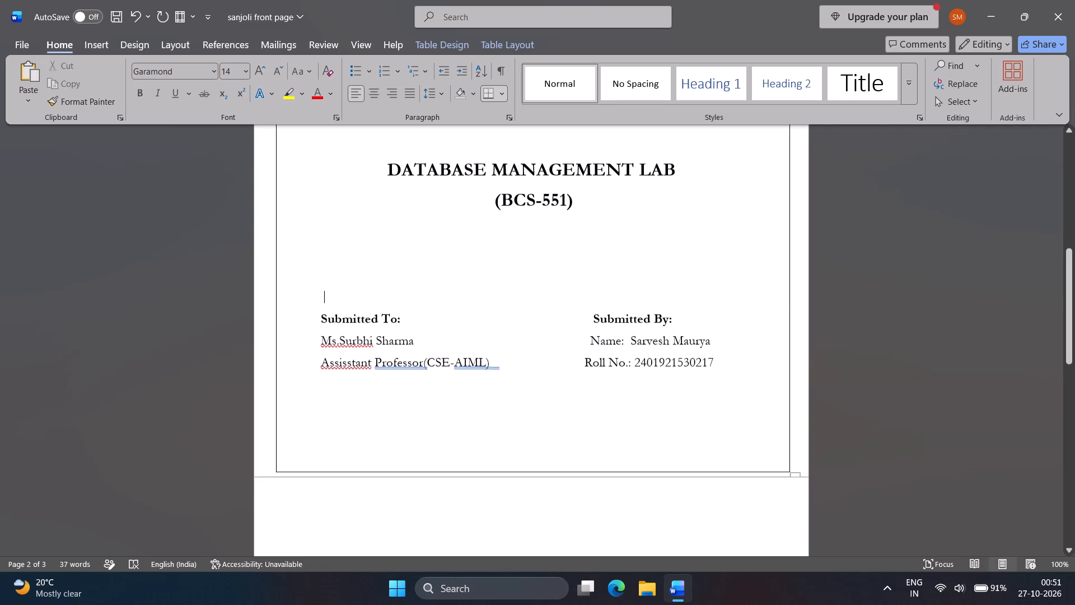
# Review the front page layout, check every page in the print preview, and close the preview.
pyautogui.scroll(3, 559, 362)
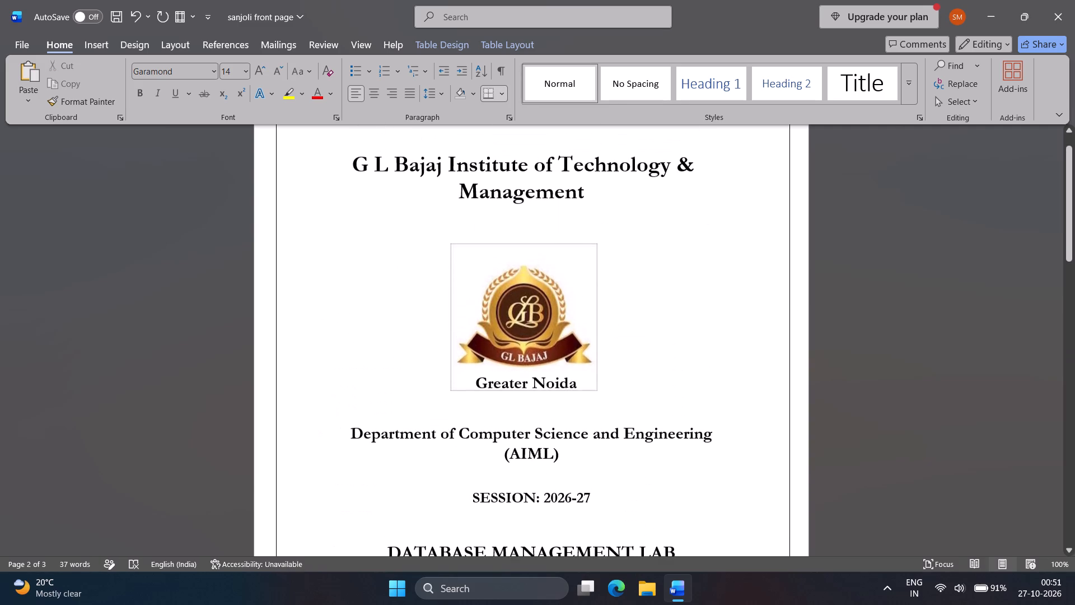
pyautogui.scroll(2, 559, 362)
pyautogui.scroll(-5, 559, 362)
pyautogui.scroll(1, 559, 362)
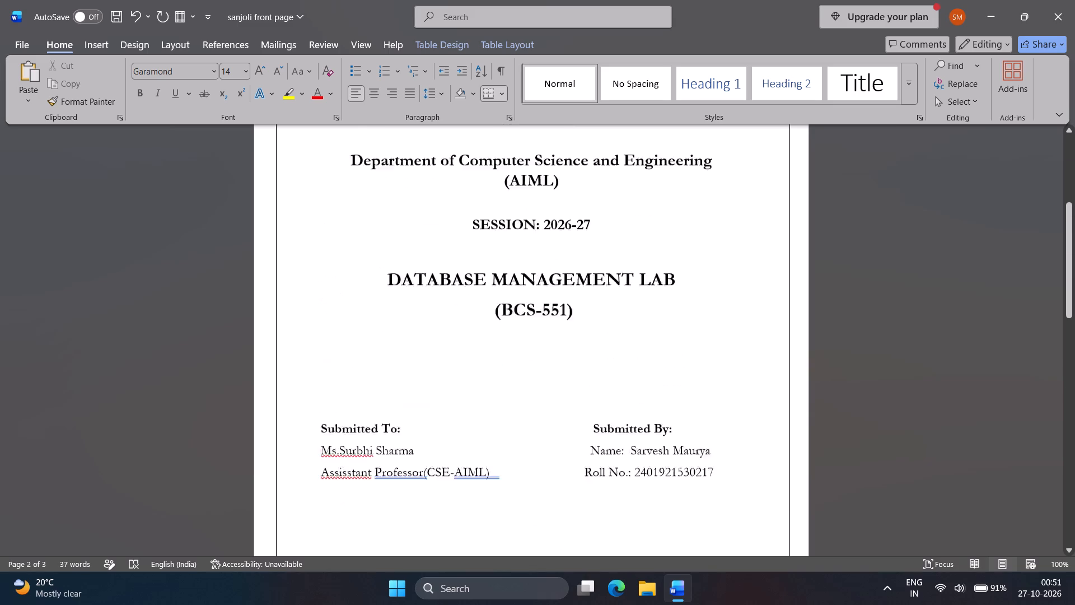
pyautogui.scroll(2, 559, 362)
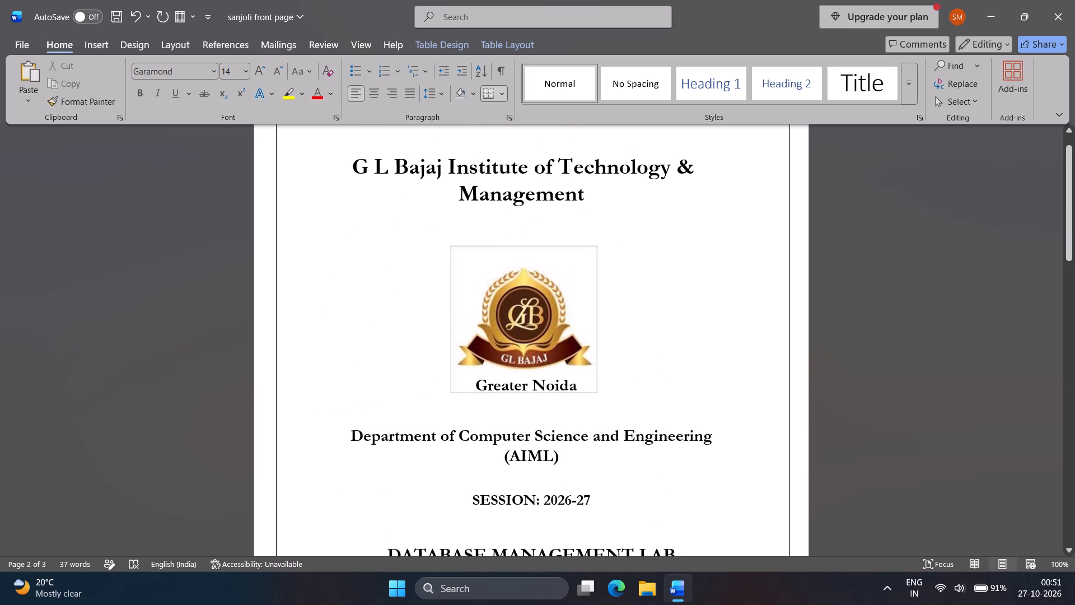
pyautogui.click(22, 43)
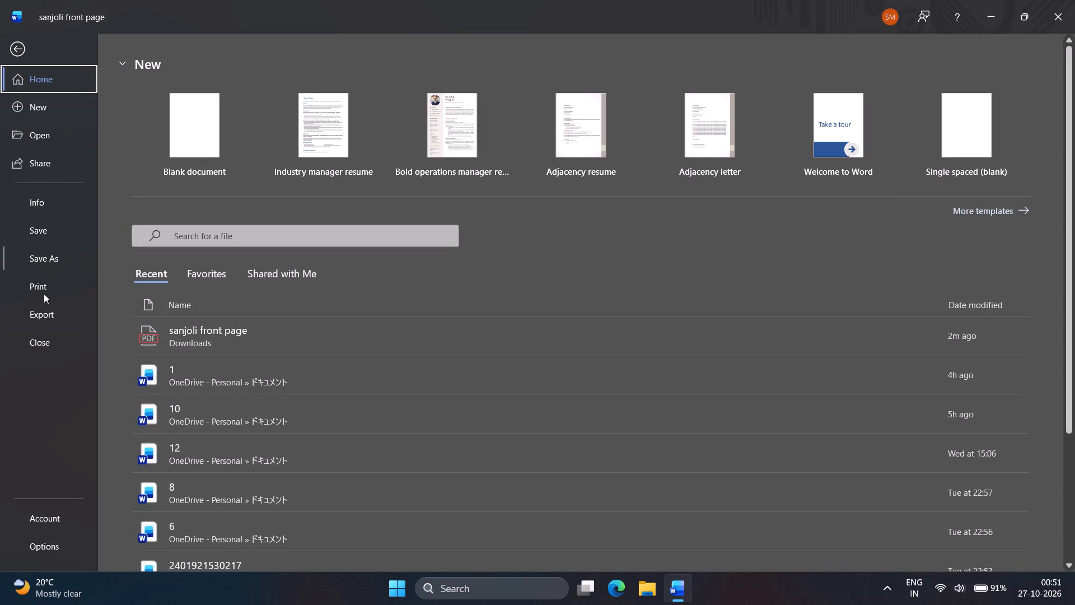
pyautogui.click(44, 294)
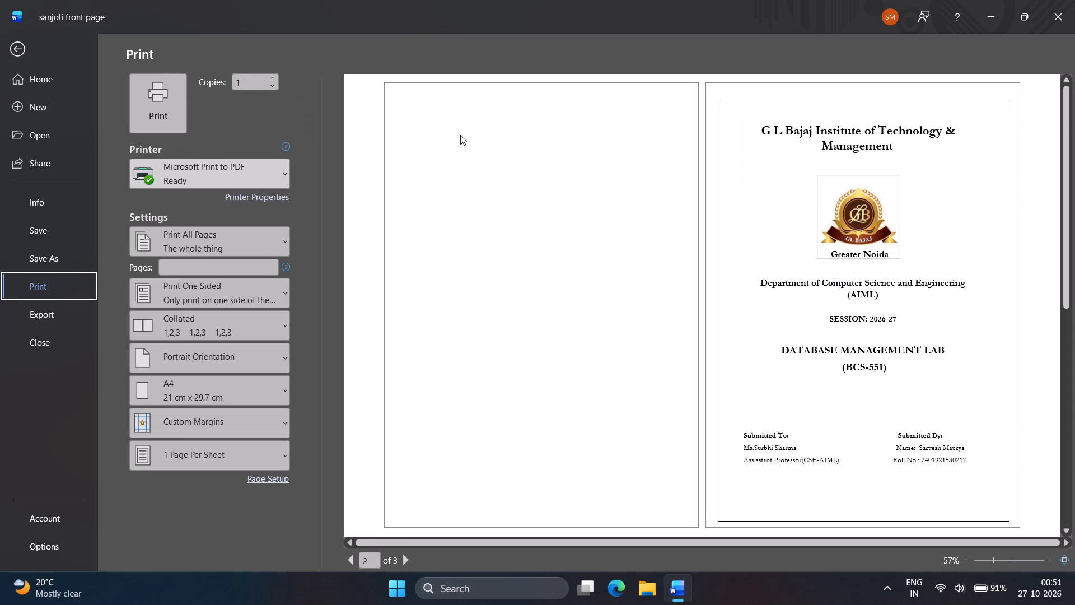
pyautogui.scroll(-3, 585, 266)
pyautogui.scroll(1, 585, 266)
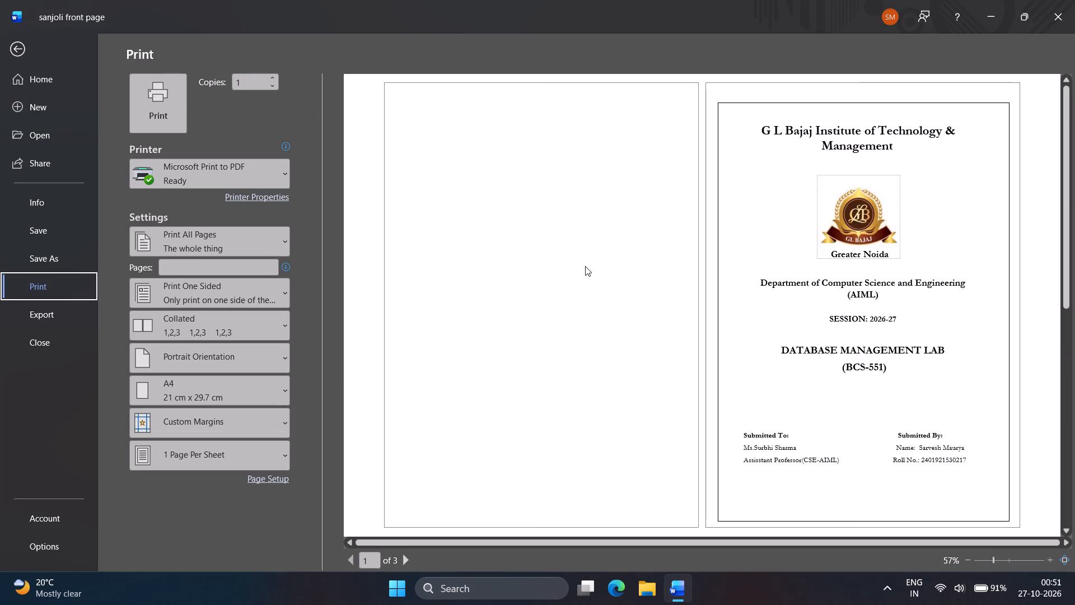
pyautogui.scroll(1, 585, 266)
pyautogui.scroll(-3, 585, 266)
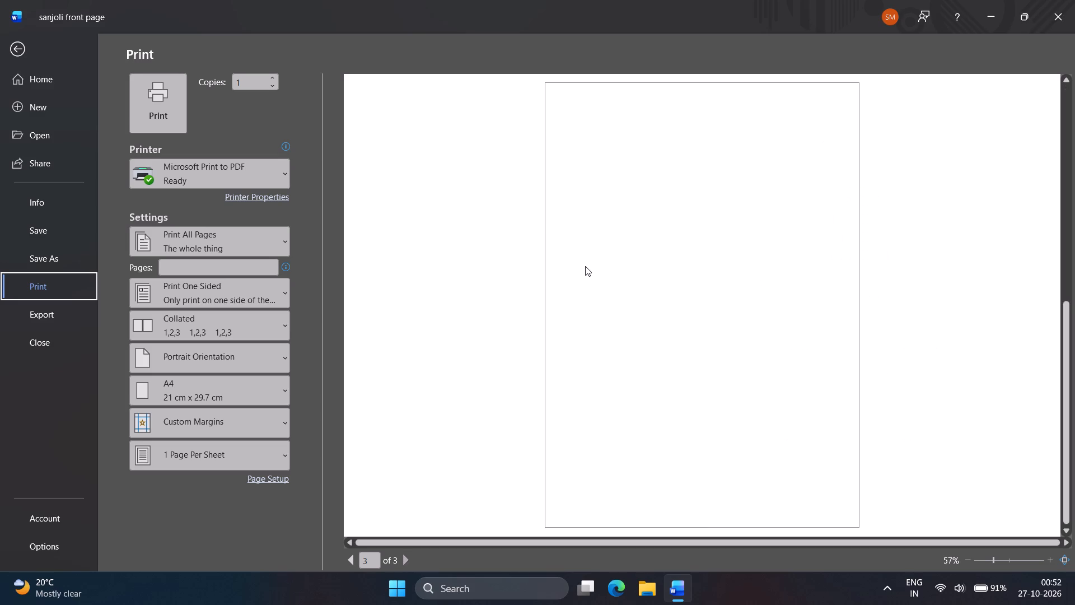
pyautogui.scroll(4, 585, 266)
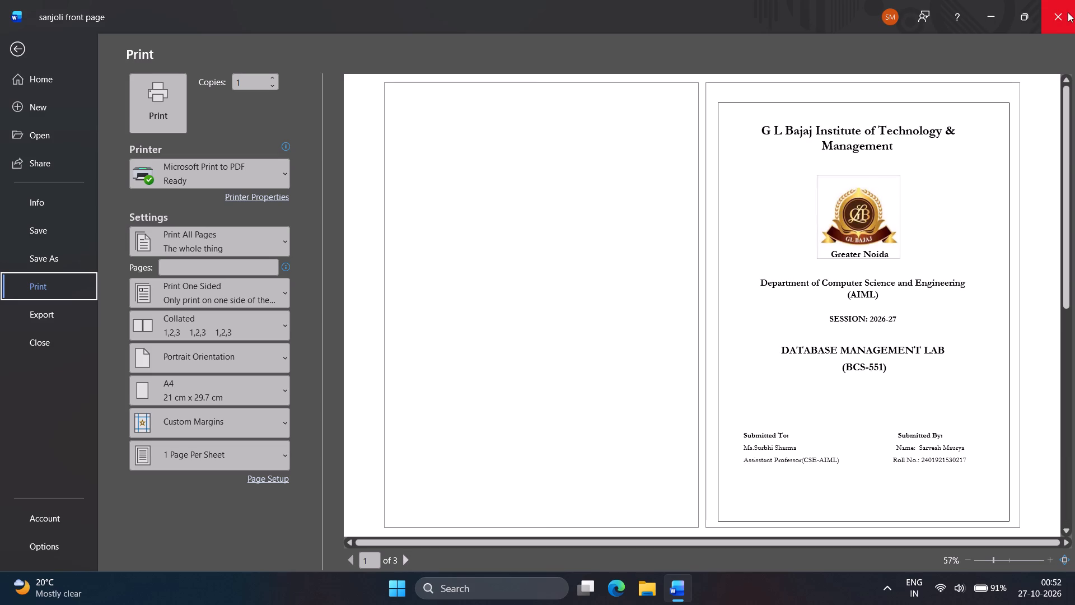
pyautogui.click(1068, 12)
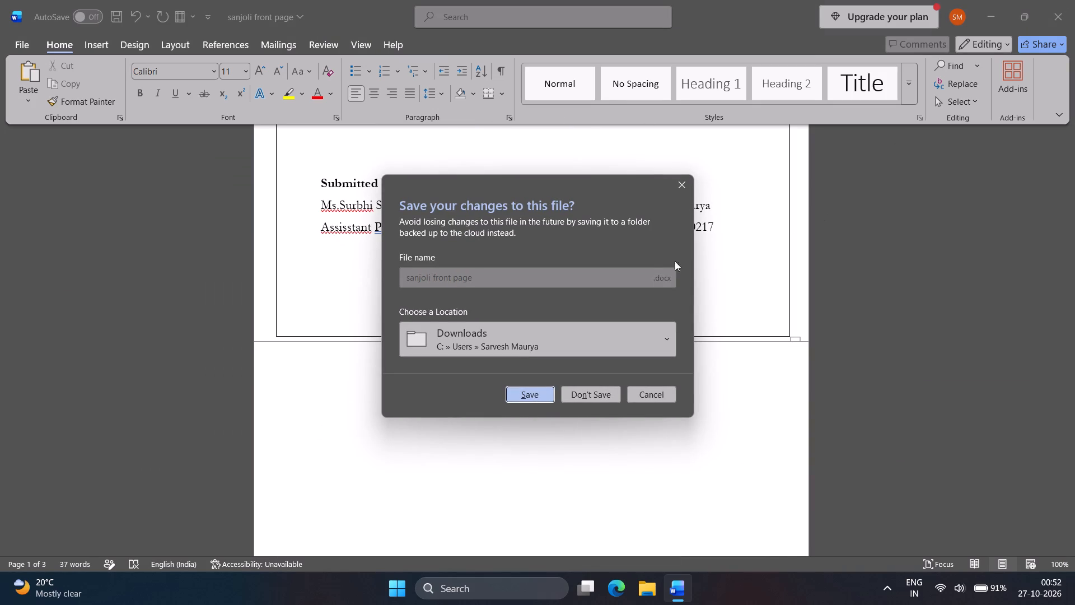
# Cancel the save prompt and keep the document open for more editing.
pyautogui.rightClick(536, 394)
pyautogui.click(655, 395)
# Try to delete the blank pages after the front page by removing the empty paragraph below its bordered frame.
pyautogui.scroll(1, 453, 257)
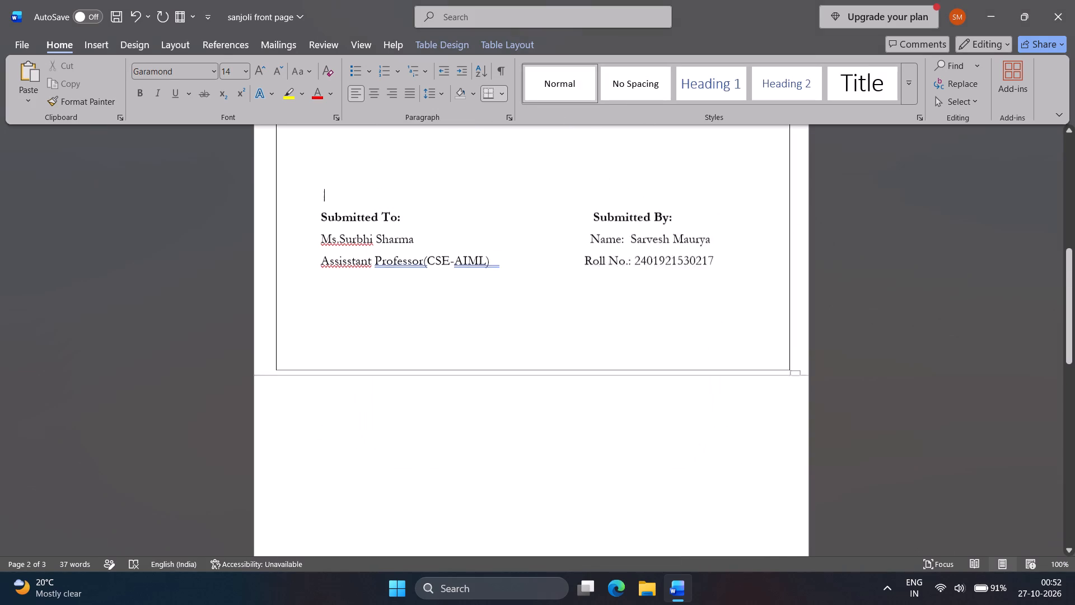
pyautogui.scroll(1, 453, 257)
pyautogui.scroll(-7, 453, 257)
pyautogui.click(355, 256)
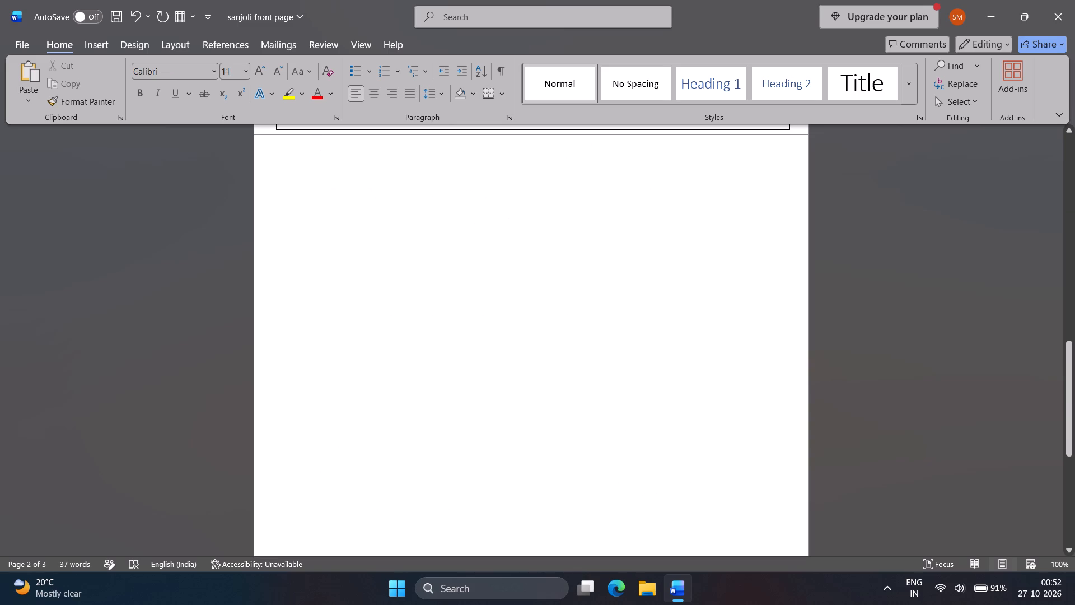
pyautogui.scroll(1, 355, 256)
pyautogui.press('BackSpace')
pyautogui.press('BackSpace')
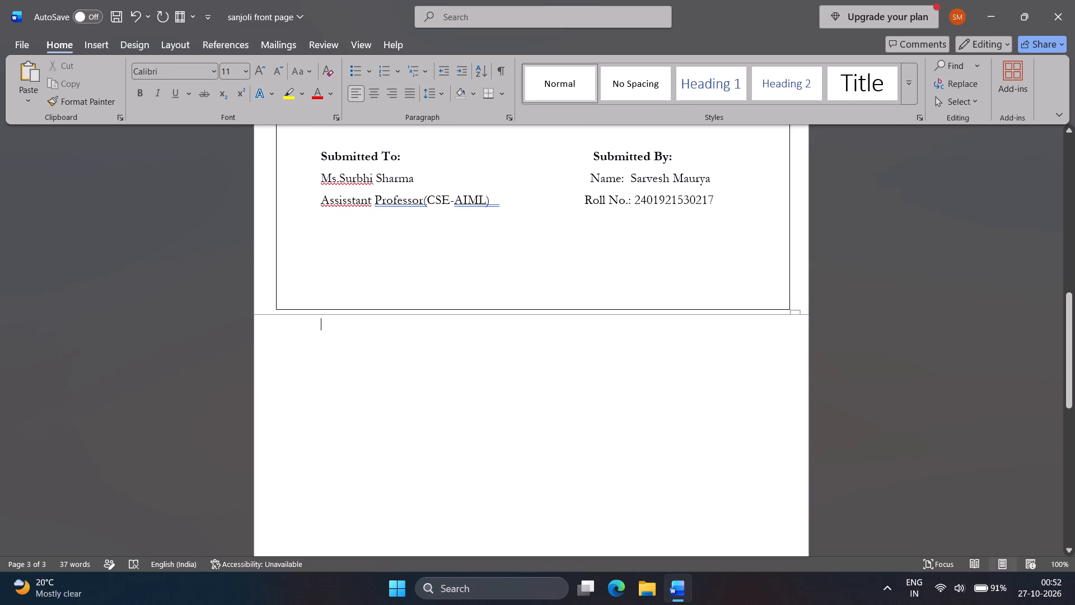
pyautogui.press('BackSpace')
# Shorten the front page's bordered frame slightly by raising its bottom edge below the Submitted To and Submitted By block.
pyautogui.click(798, 296)
pyautogui.scroll(4, 798, 296)
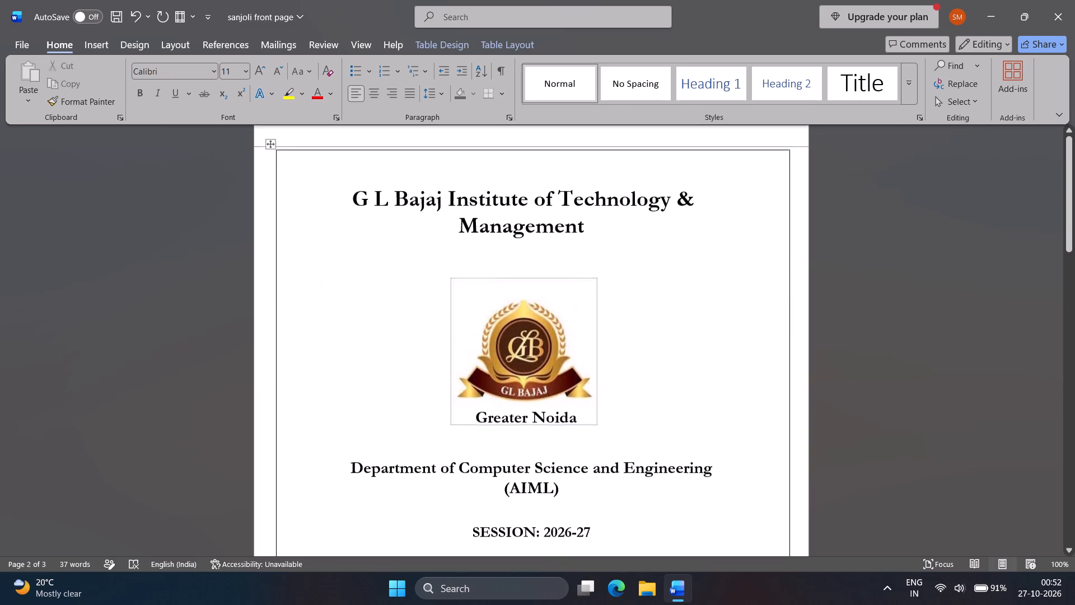
pyautogui.scroll(2, 798, 296)
pyautogui.scroll(-5, 798, 296)
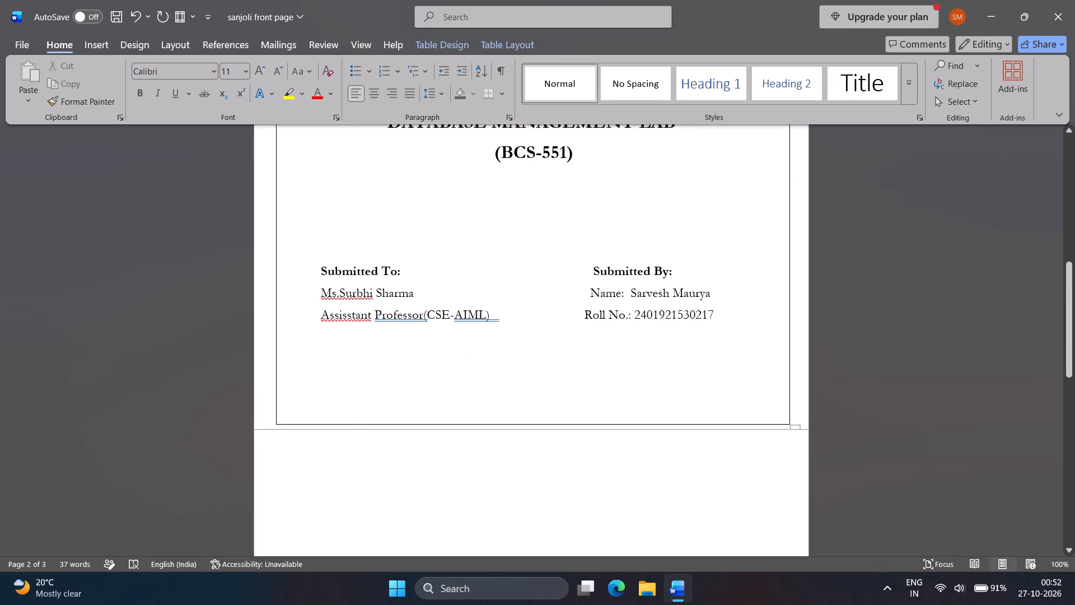
pyautogui.moveTo(789, 424); pyautogui.dragTo(789, 407)
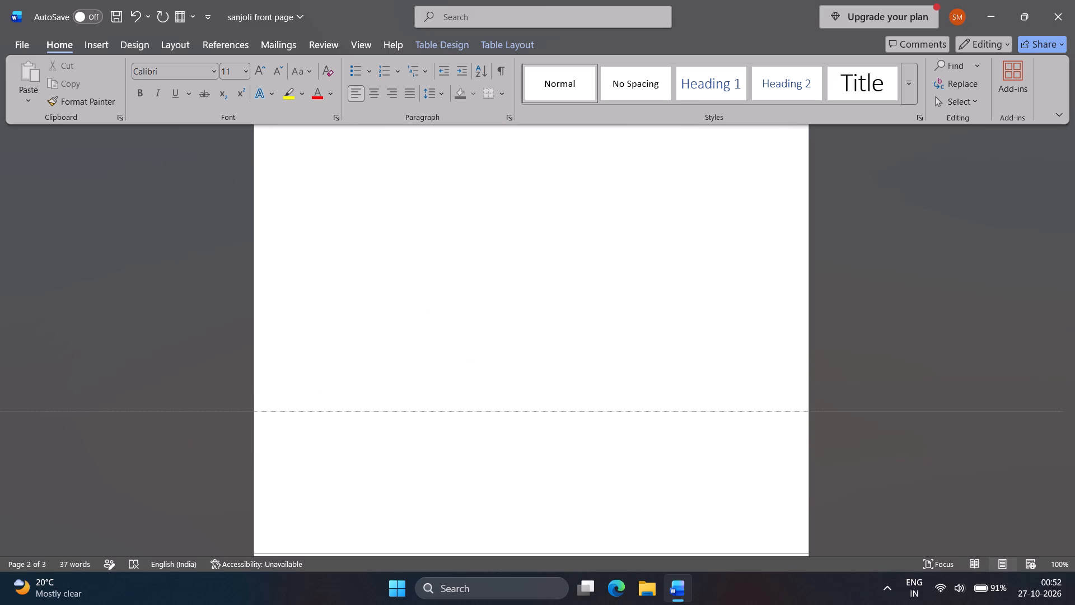
pyautogui.moveTo(789, 407); pyautogui.dragTo(791, 408)
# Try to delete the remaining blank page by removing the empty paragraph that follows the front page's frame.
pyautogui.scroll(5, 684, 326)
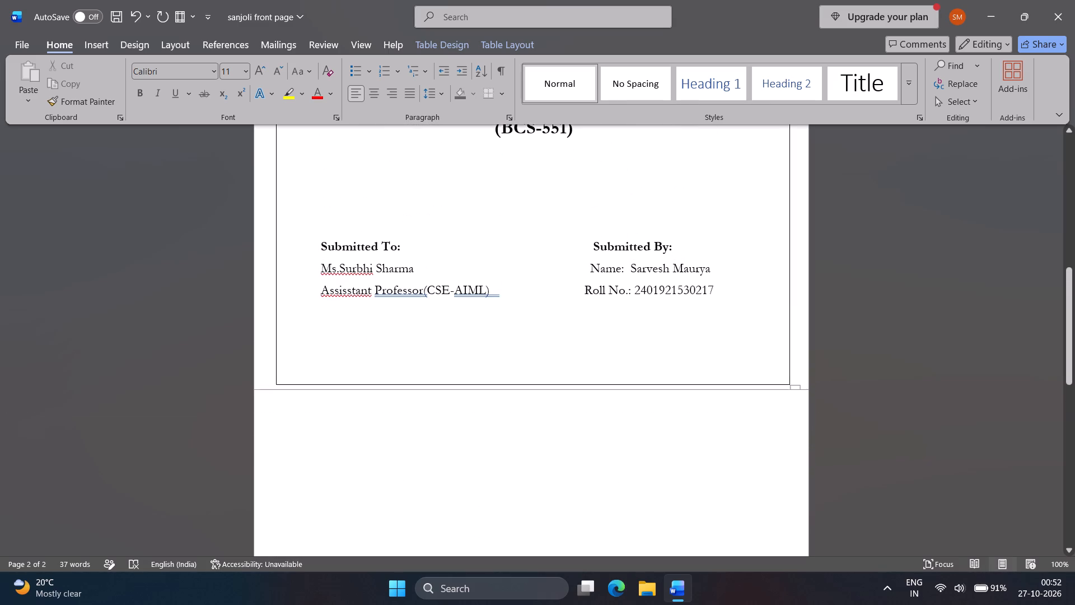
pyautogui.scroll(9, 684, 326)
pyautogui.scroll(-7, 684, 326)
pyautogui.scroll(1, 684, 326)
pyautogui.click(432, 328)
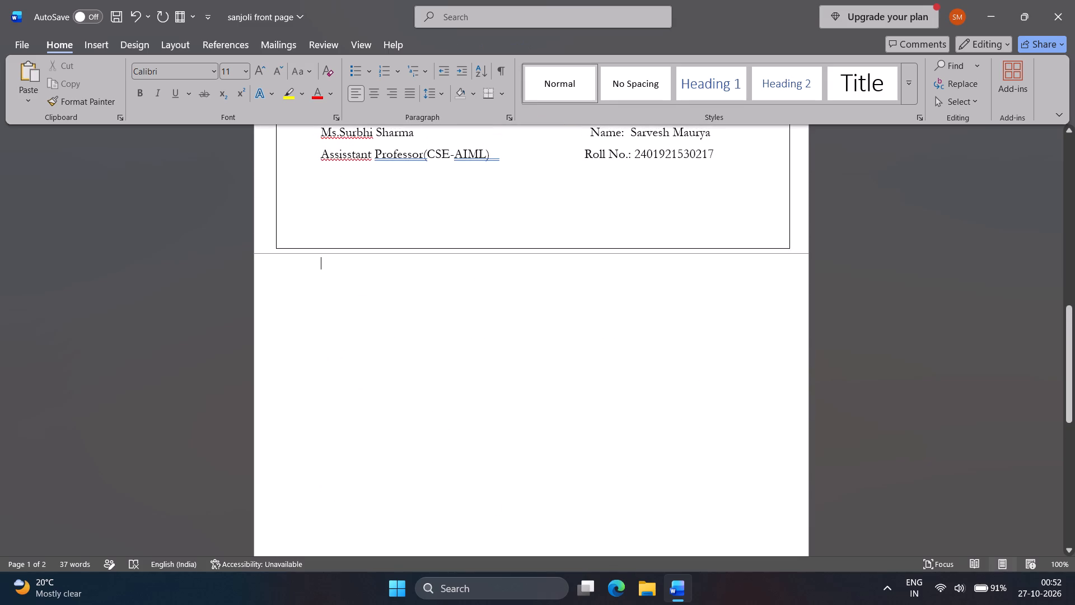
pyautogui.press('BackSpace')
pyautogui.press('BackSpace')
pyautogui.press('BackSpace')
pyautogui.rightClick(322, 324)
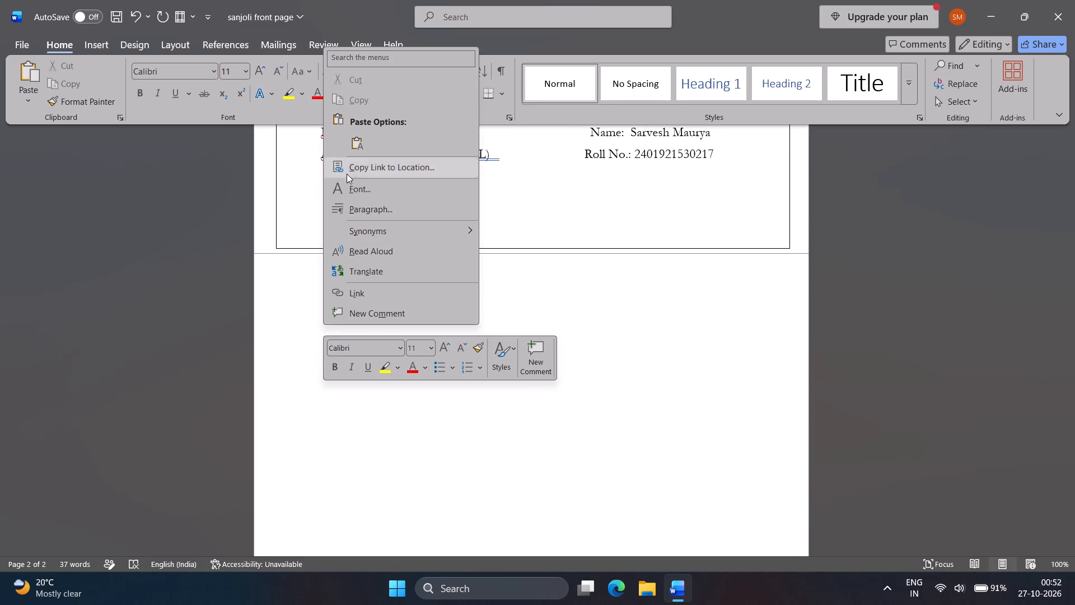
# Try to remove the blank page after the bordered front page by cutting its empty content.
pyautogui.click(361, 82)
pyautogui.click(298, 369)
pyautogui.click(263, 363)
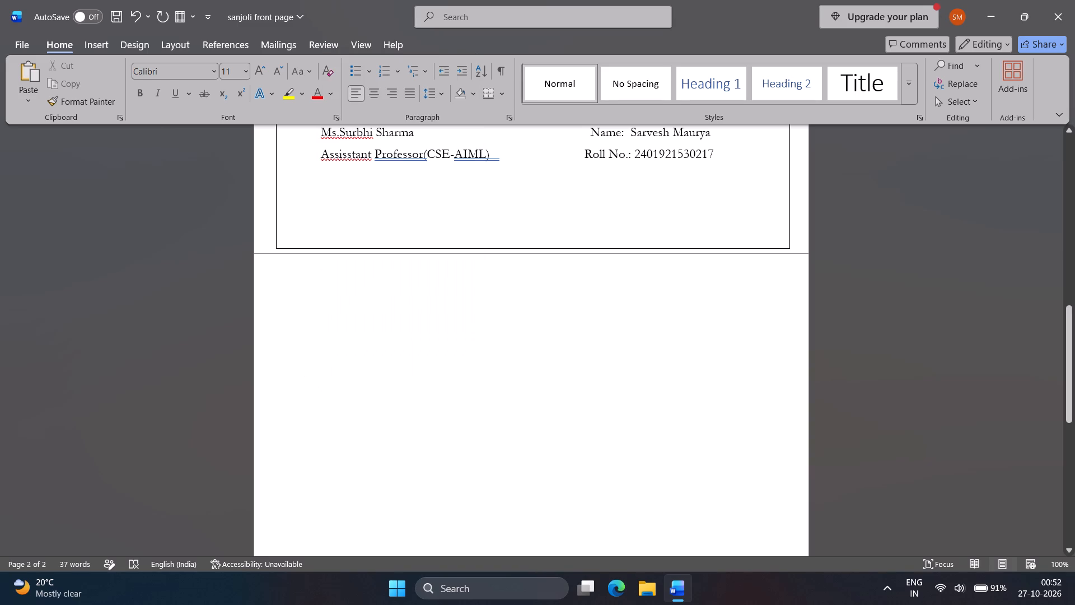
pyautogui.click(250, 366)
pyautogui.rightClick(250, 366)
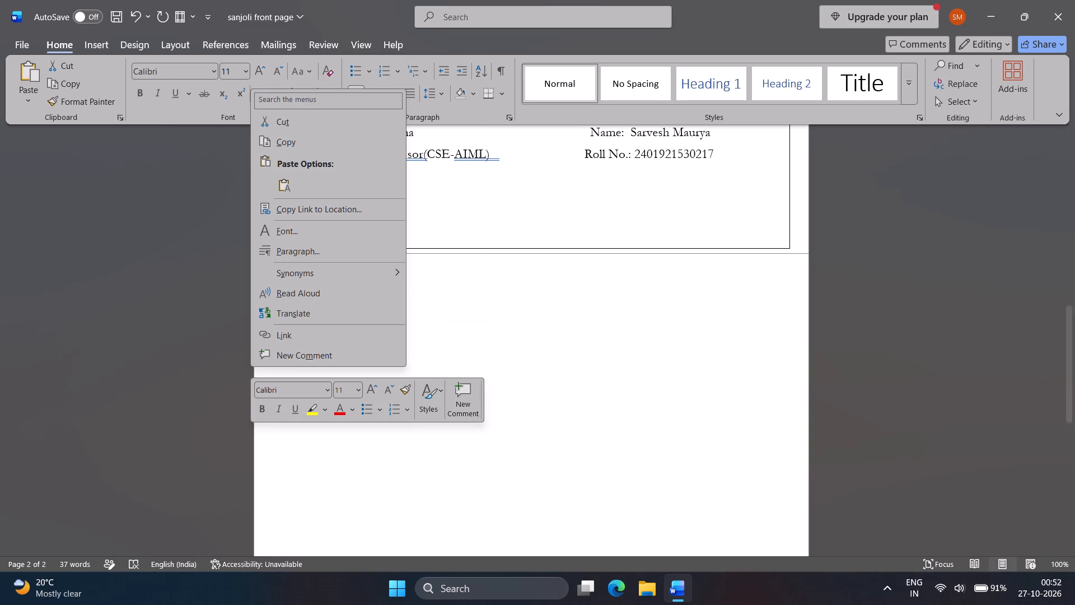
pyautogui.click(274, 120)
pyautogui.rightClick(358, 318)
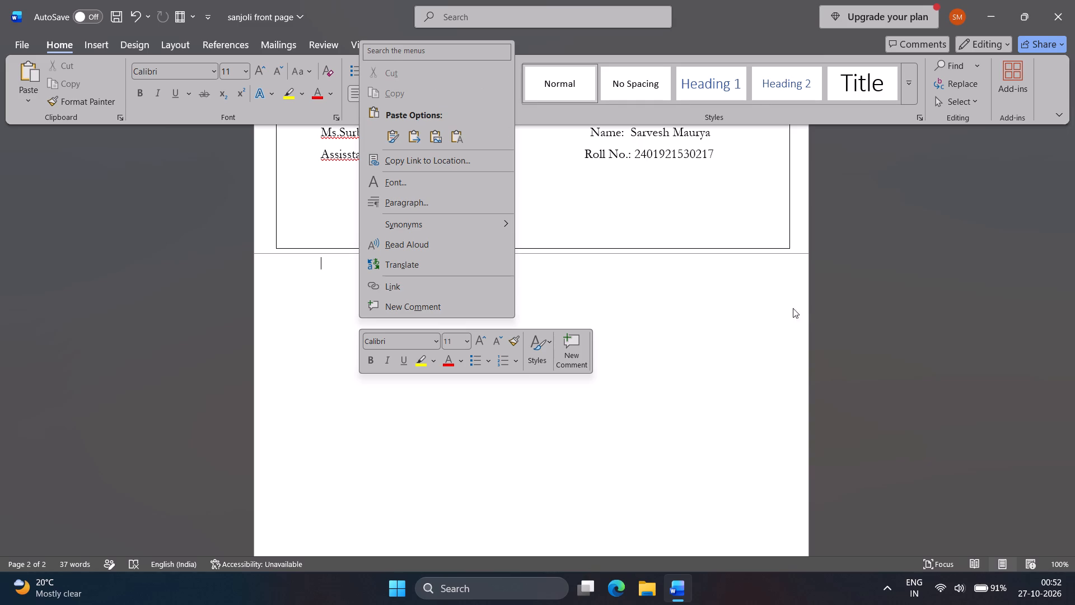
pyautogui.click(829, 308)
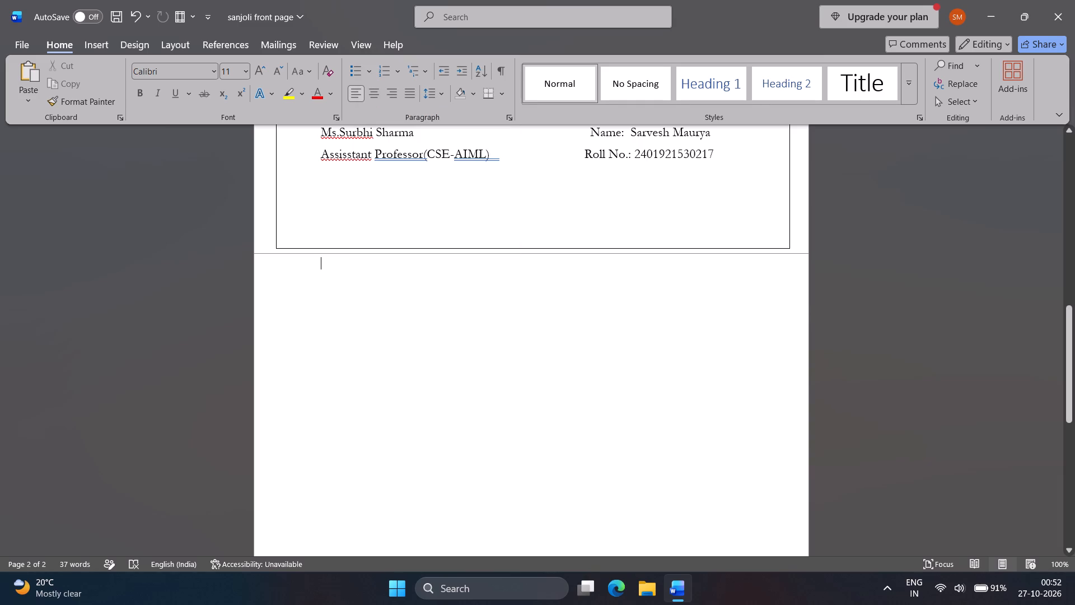
# Print only page 1 of the document with Microsoft Print to PDF.
pyautogui.scroll(6, 801, 265)
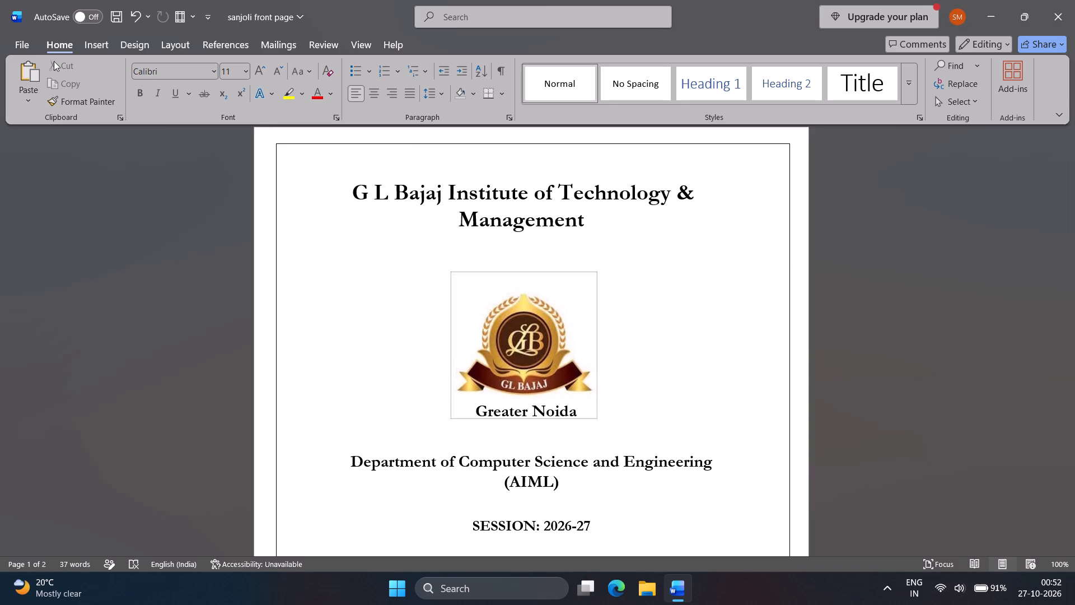
pyautogui.click(12, 43)
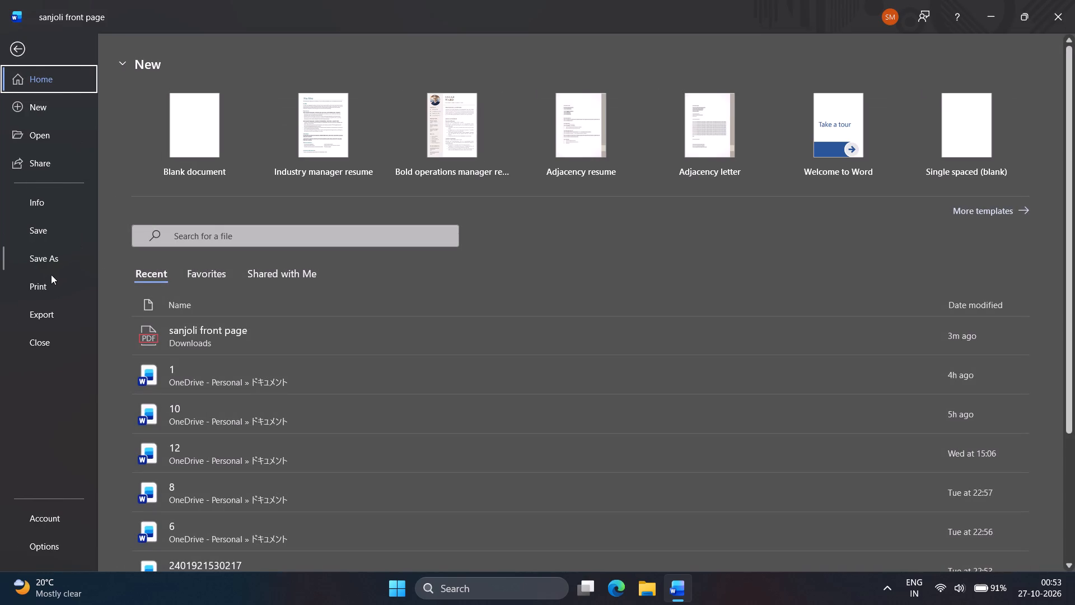
pyautogui.click(38, 285)
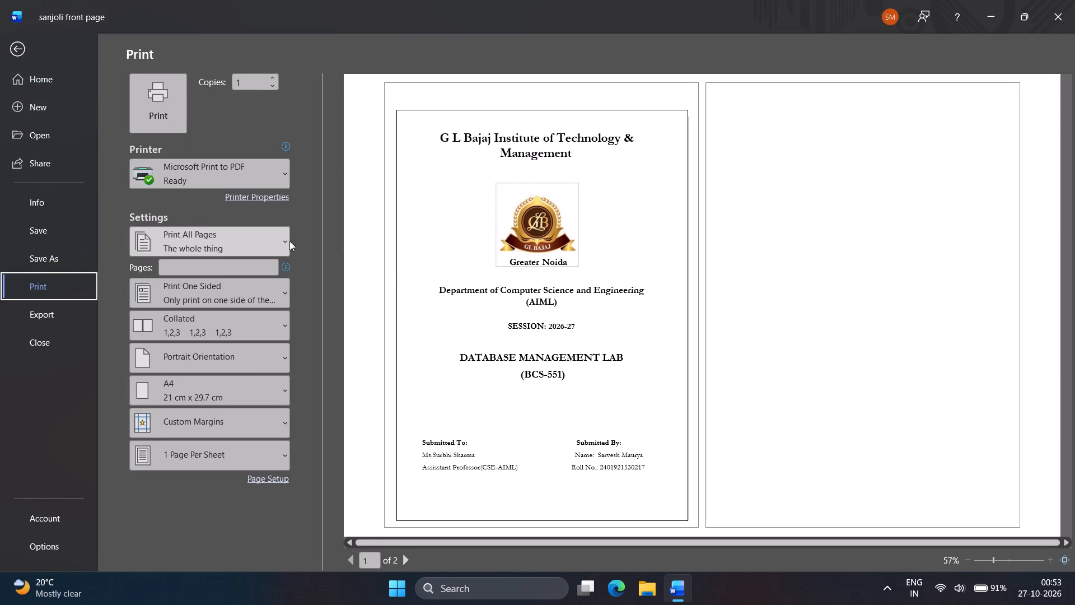
pyautogui.click(201, 261)
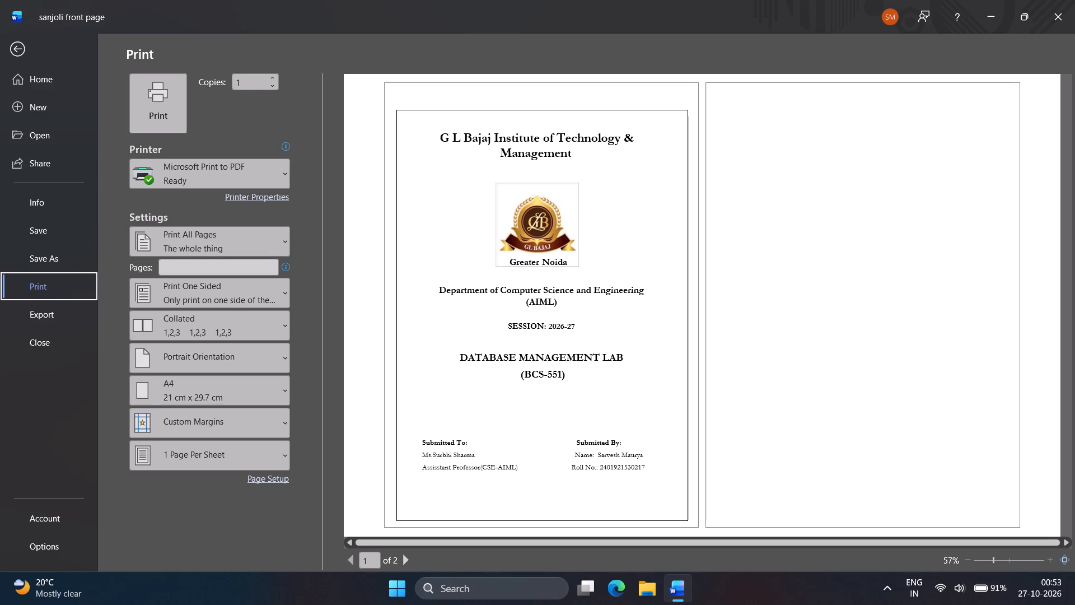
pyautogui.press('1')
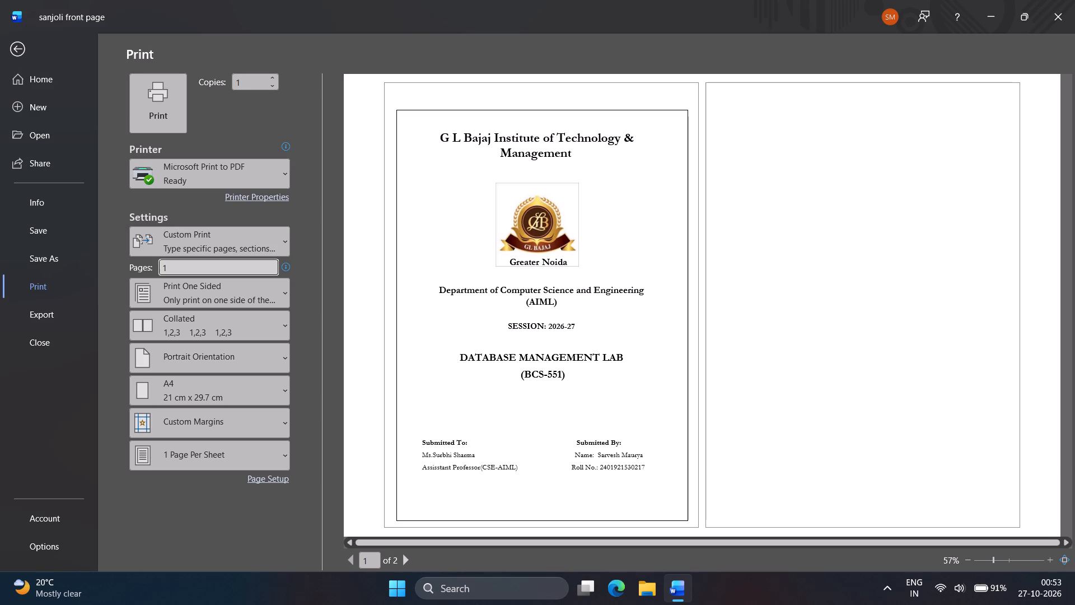
pyautogui.click(159, 115)
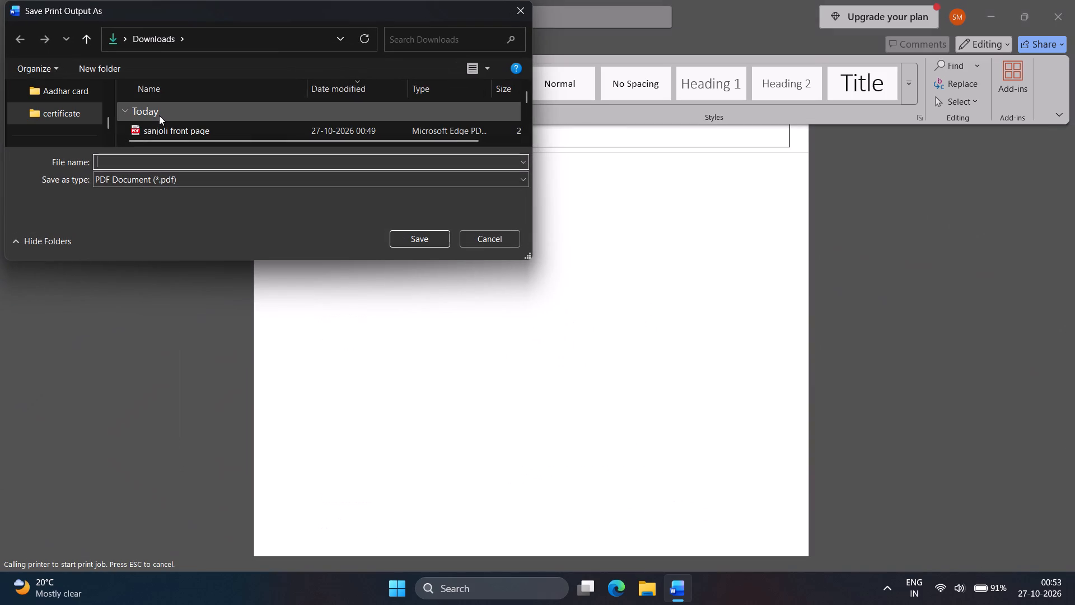
# Save the PDF output in the Downloads folder as front page 1.
pyautogui.click(135, 157)
pyautogui.click(132, 163)
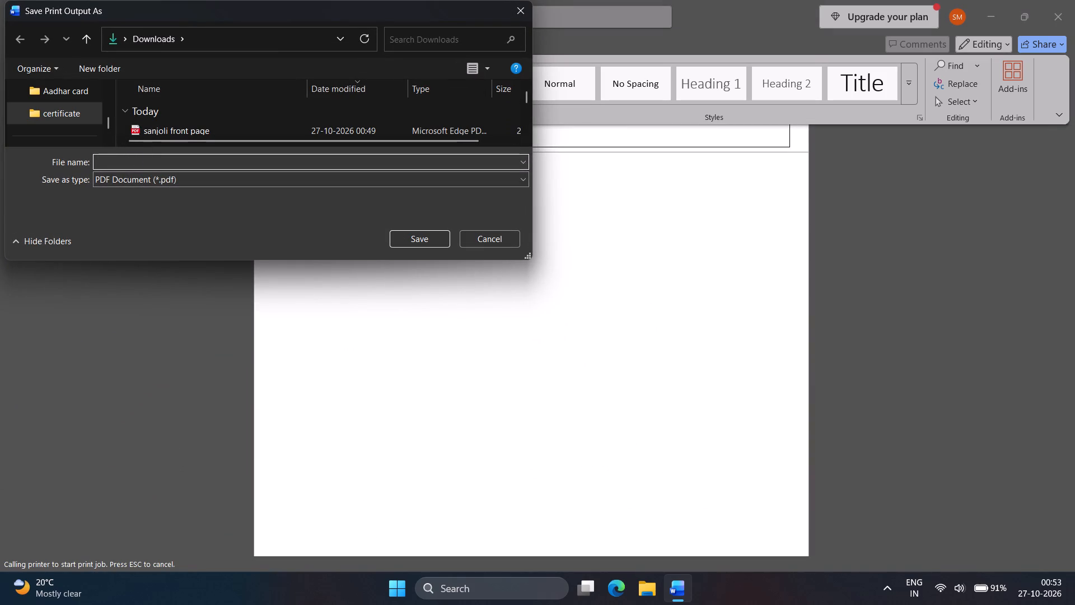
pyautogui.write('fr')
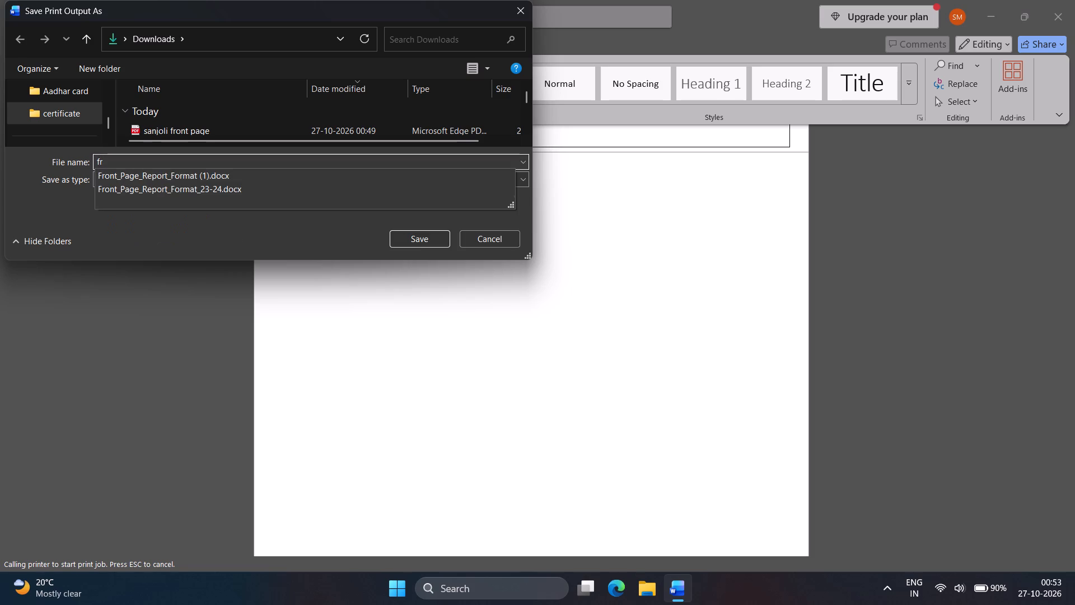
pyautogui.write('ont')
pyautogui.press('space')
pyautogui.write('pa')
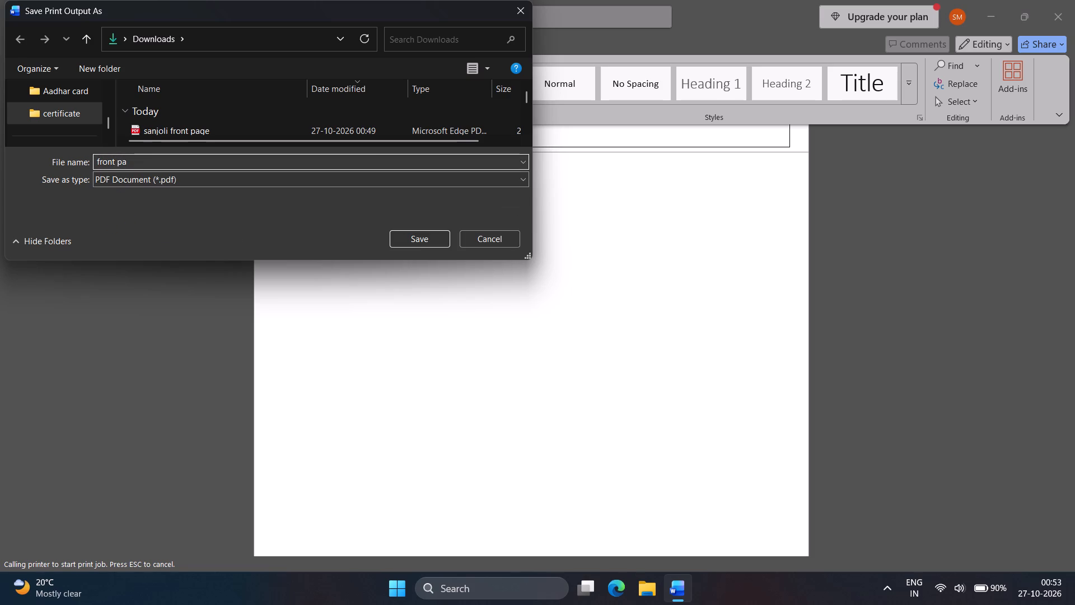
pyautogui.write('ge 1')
pyautogui.click(408, 241)
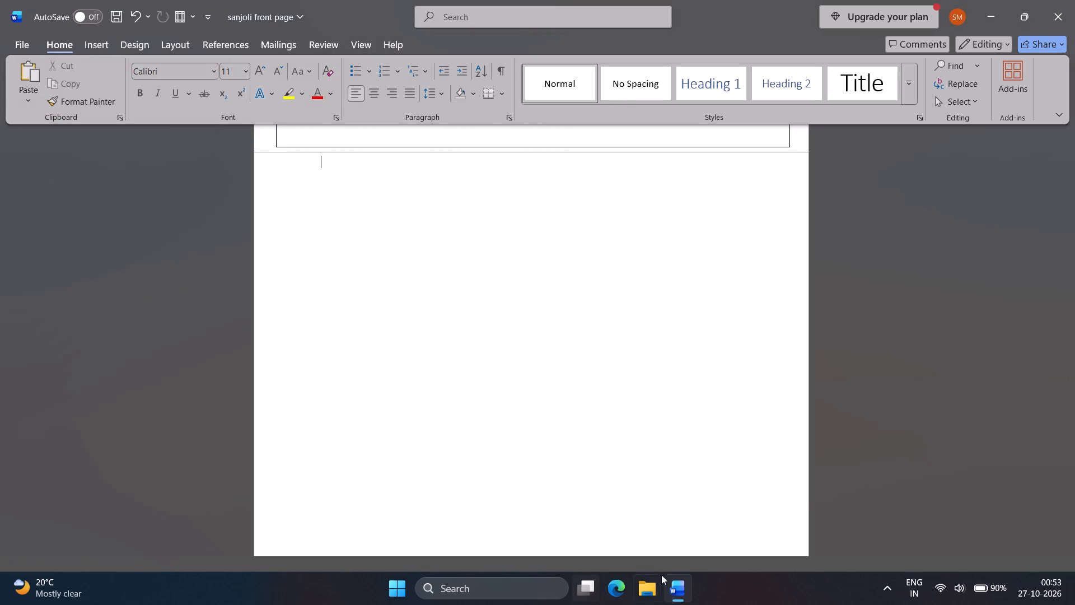
# Open the front page 1 PDF from the recent files in File Explorer, check its whole page, and minimise the viewer.
pyautogui.click(651, 589)
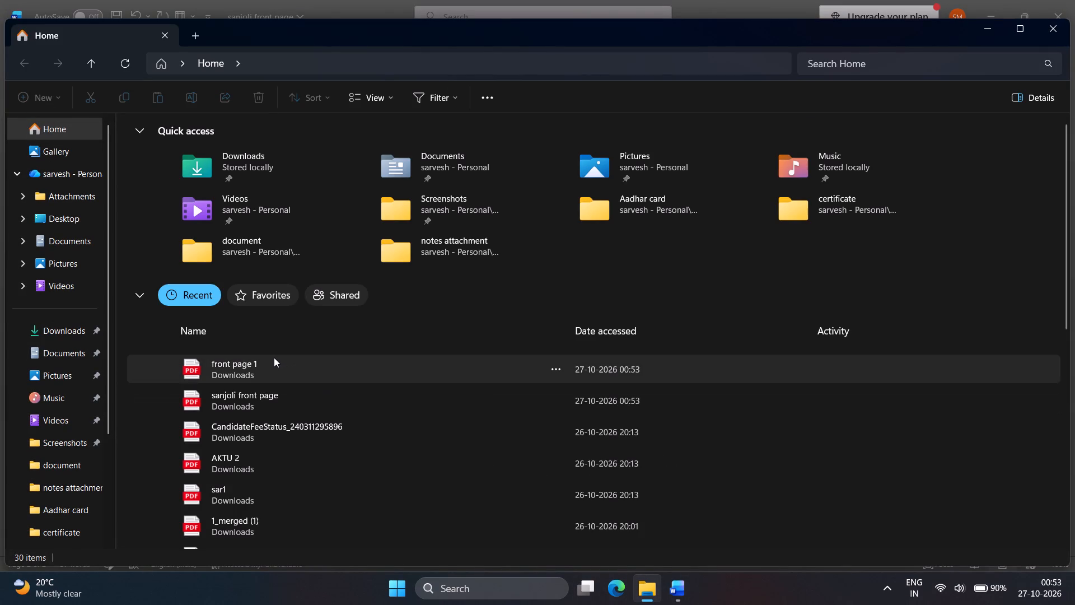
pyautogui.click(274, 358)
pyautogui.doubleClick(274, 358)
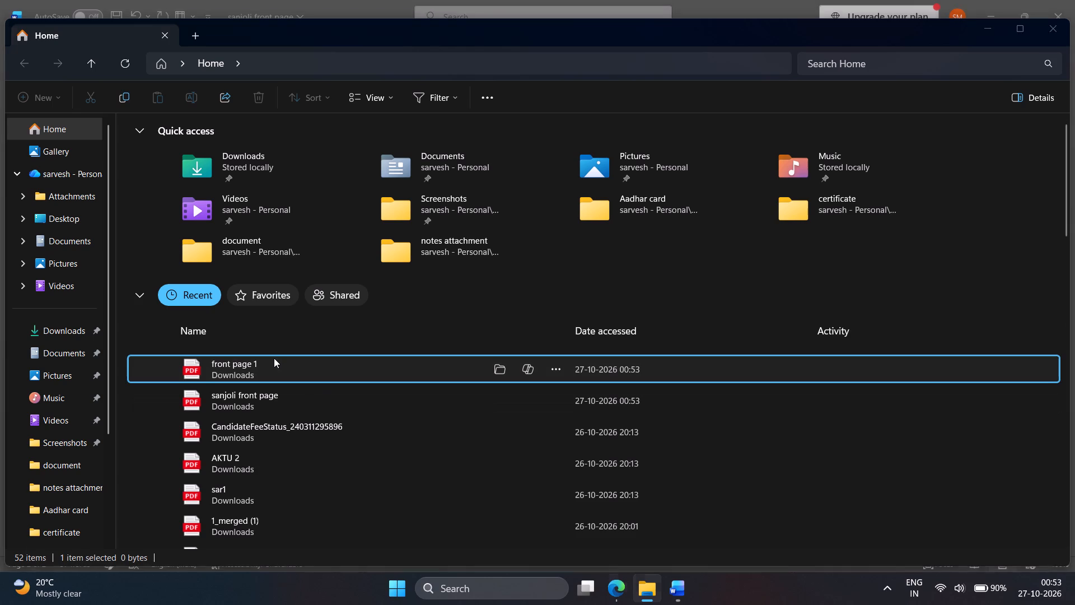
pyautogui.scroll(-2, 451, 413)
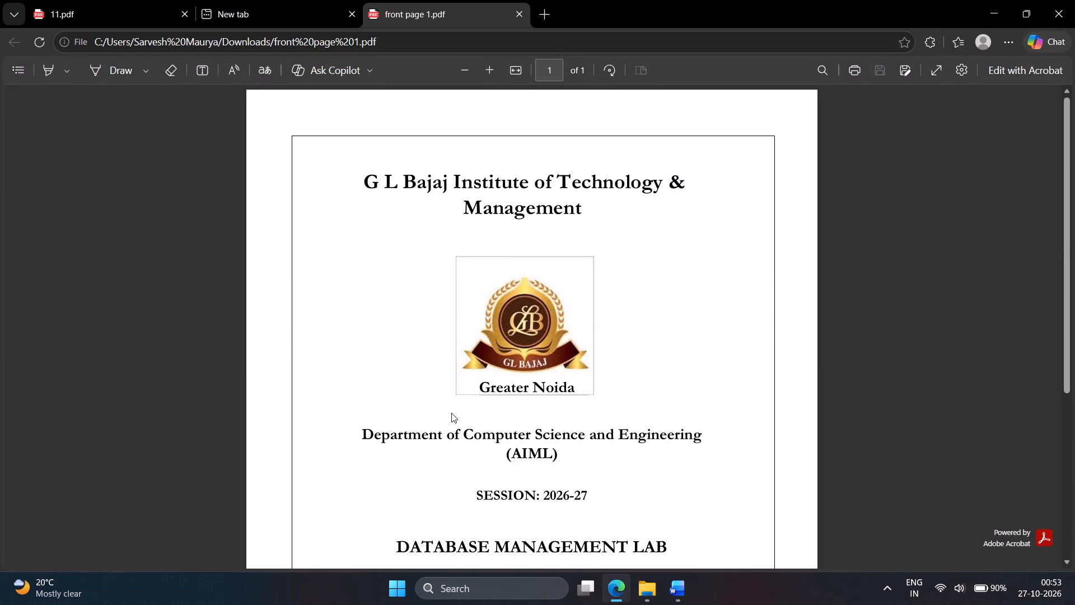
pyautogui.scroll(-2, 451, 413)
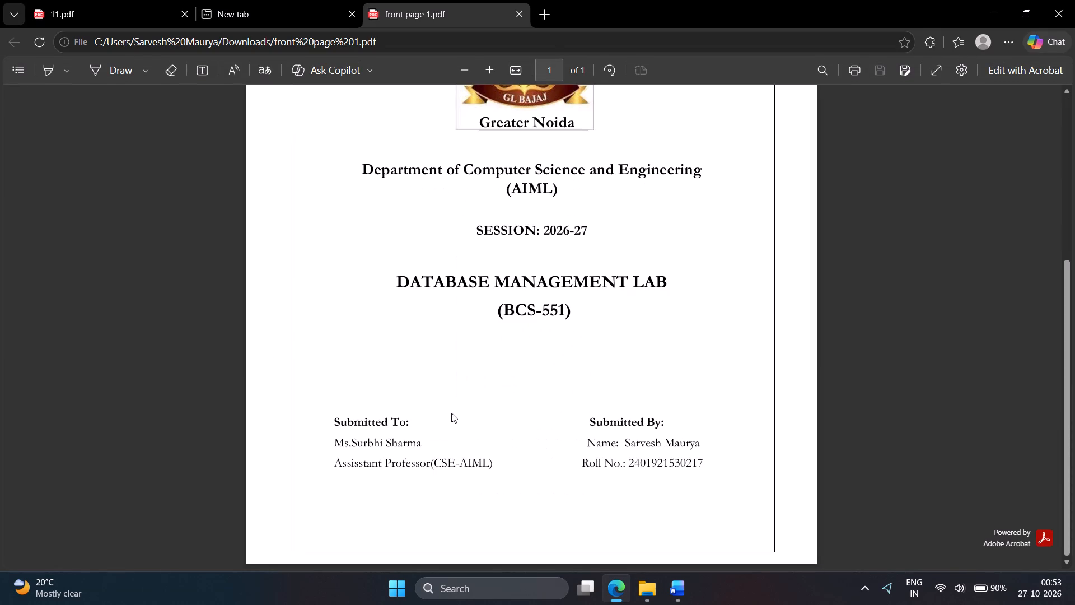
pyautogui.scroll(8, 451, 413)
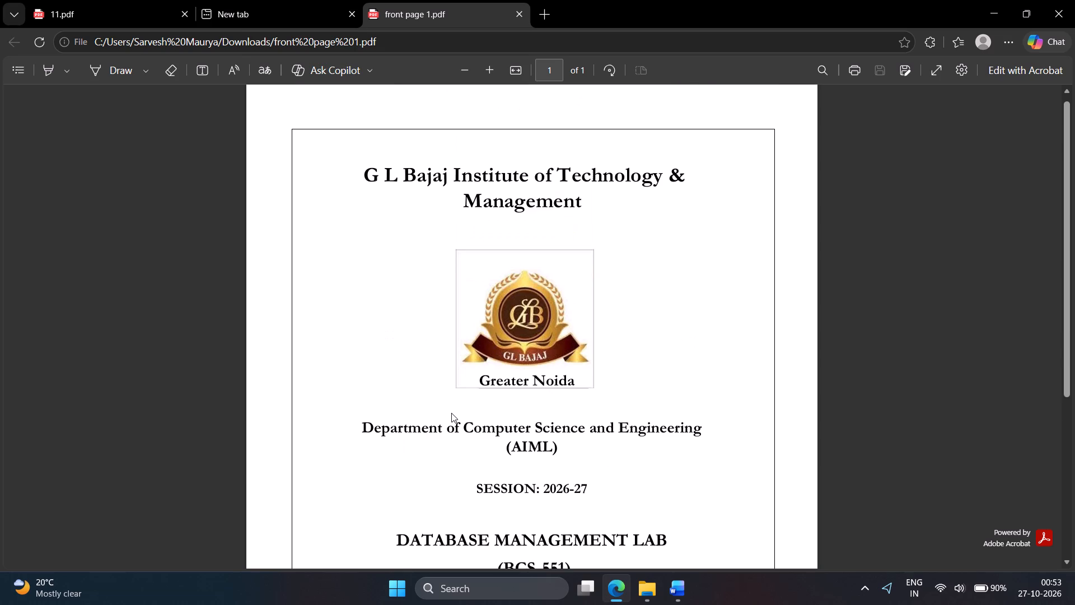
pyautogui.scroll(-4, 451, 413)
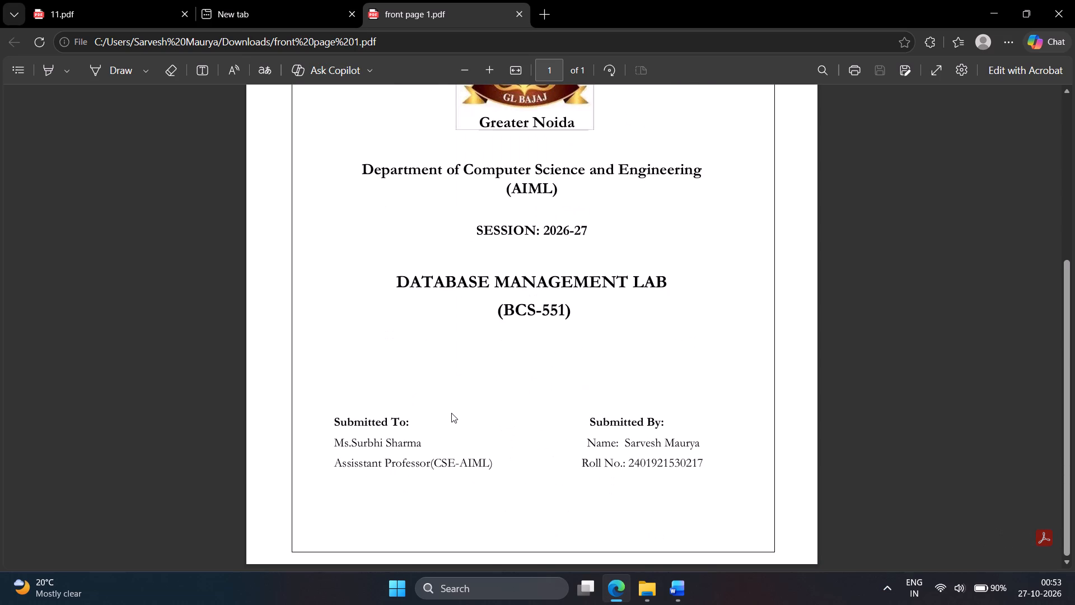
pyautogui.scroll(7, 451, 413)
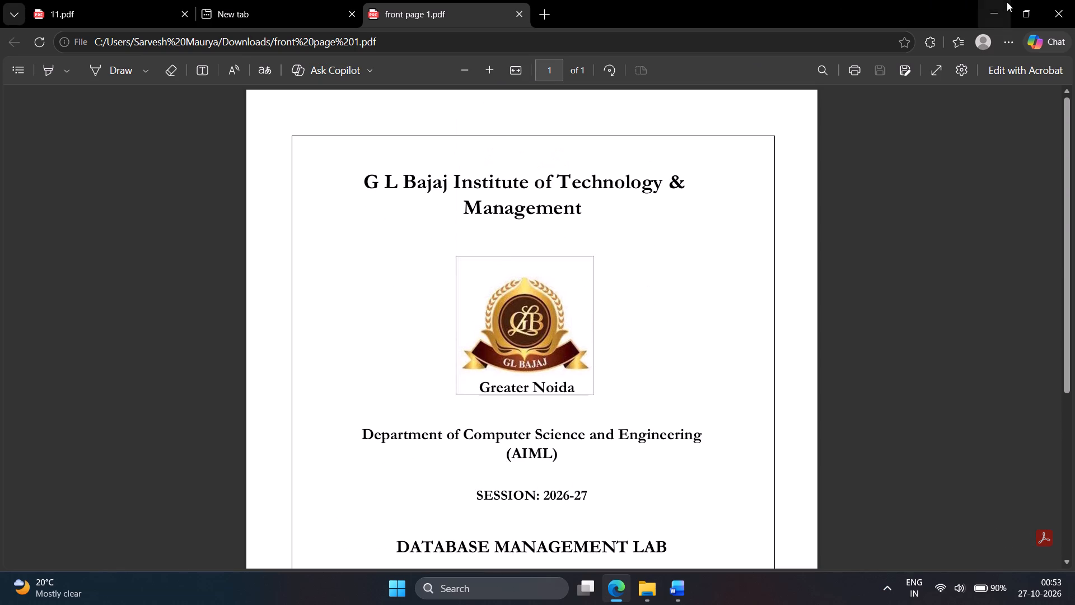
pyautogui.click(993, 12)
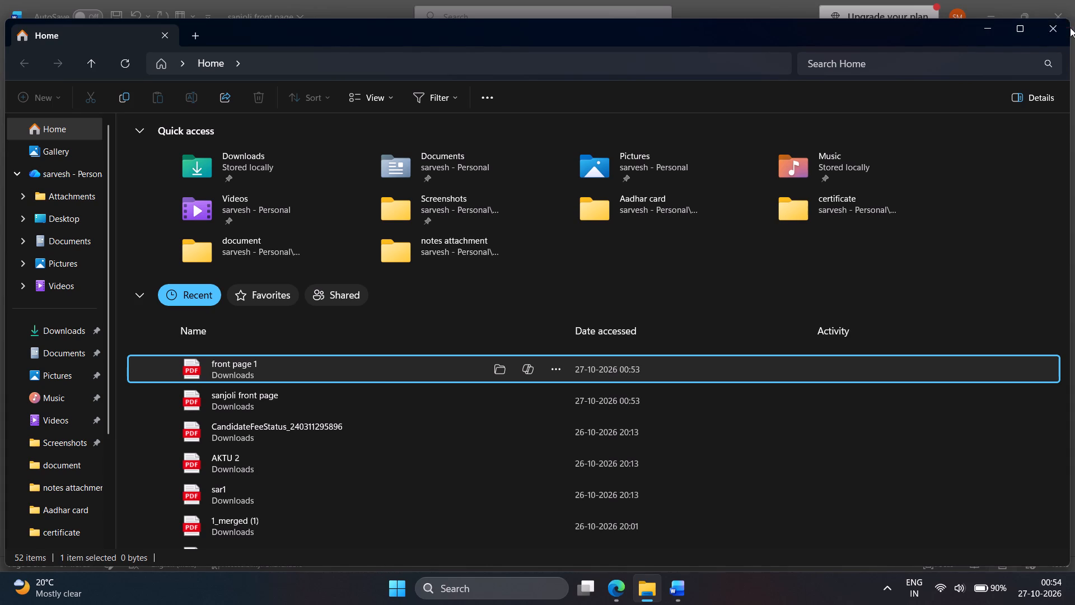
# Minimise File Explorer, switch back to the Word document and check the front page's course and submission details.
pyautogui.click(990, 25)
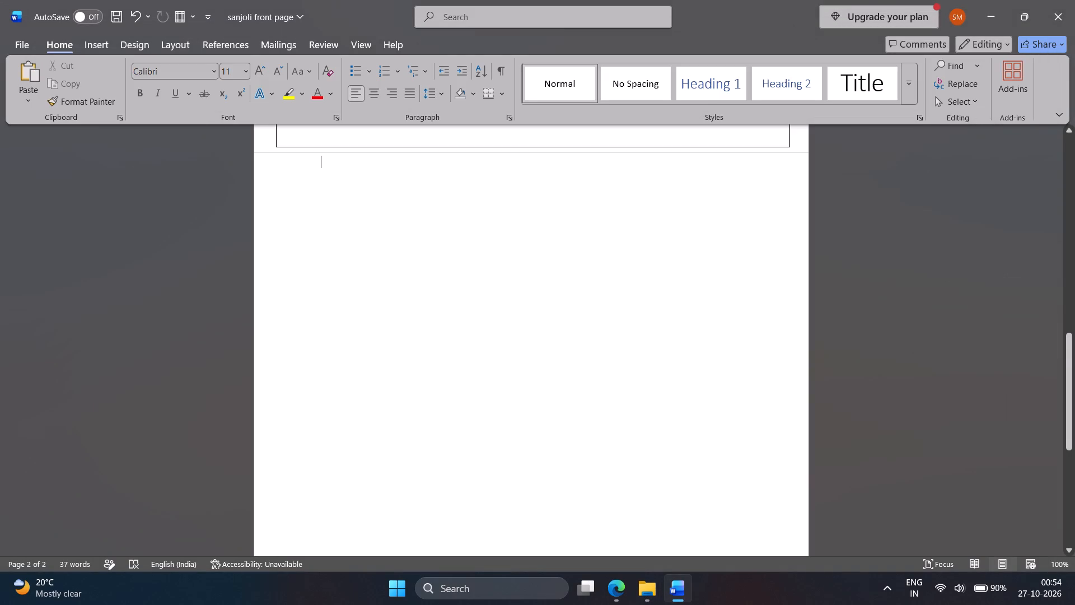
pyautogui.scroll(3, 673, 269)
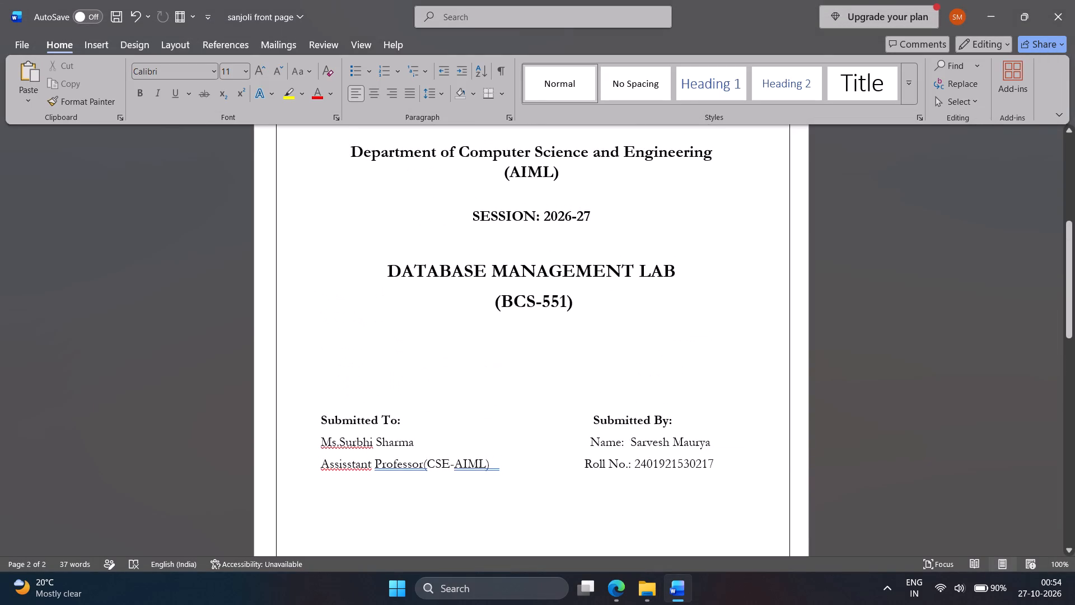
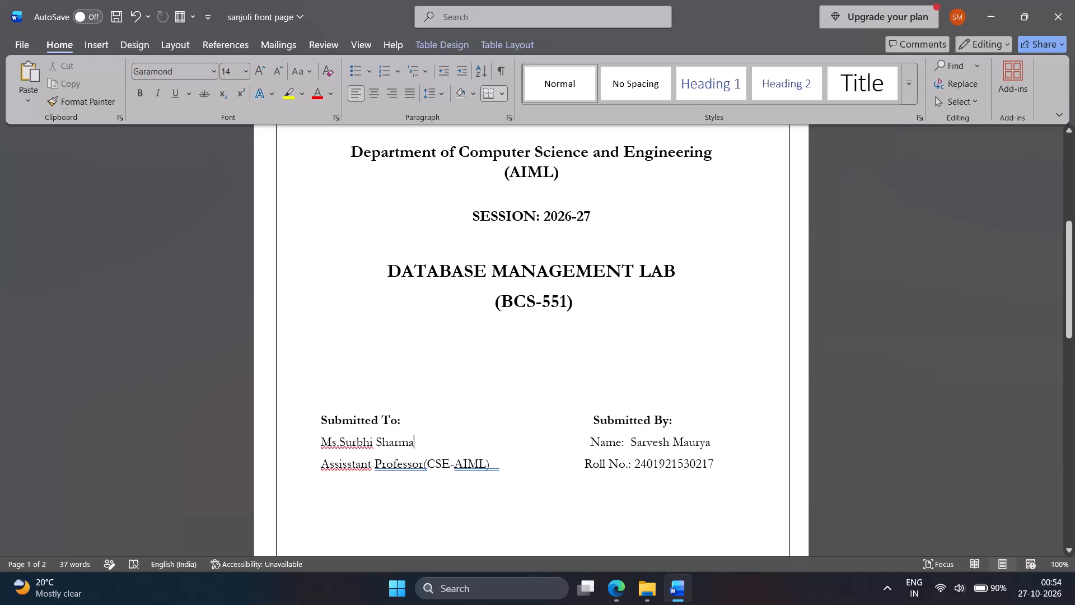
# Replace the teacher's name under Submitted To with the new teacher's name, using the title Mr.
pyautogui.press('BackSpace')
pyautogui.press('BackSpace')
pyautogui.press('BackSpace')
pyautogui.press('BackSpace')
pyautogui.press('BackSpace')
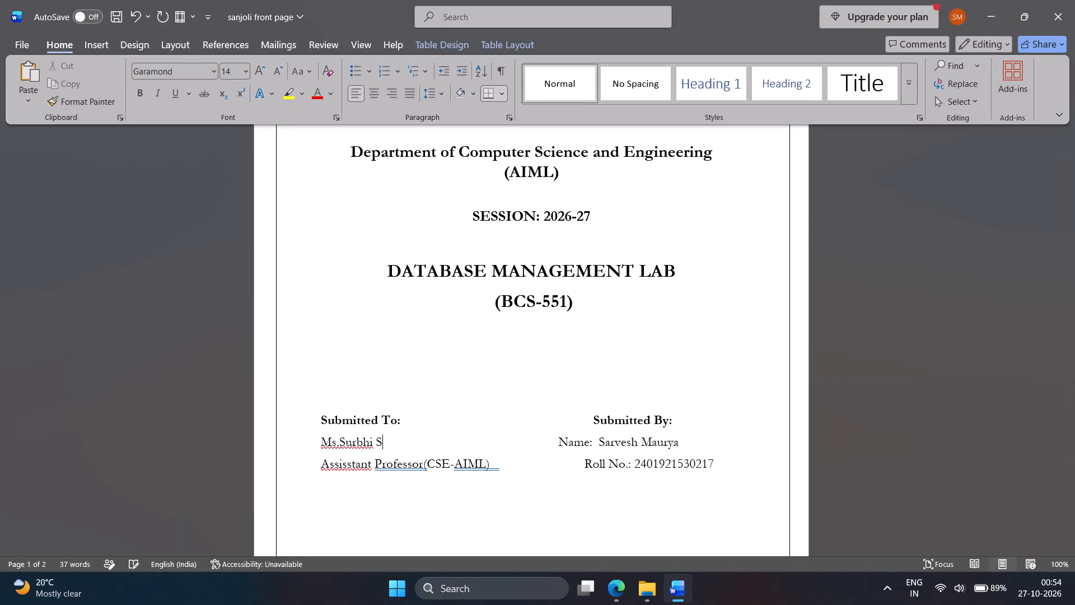
pyautogui.press('BackSpace')
pyautogui.press('BackSpace')
pyautogui.press('BackSpace')
pyautogui.press('BackSpace')
pyautogui.press('BackSpace')
pyautogui.press('BackSpace')
pyautogui.press('BackSpace')
pyautogui.press('BackSpace')
pyautogui.press('BackSpace')
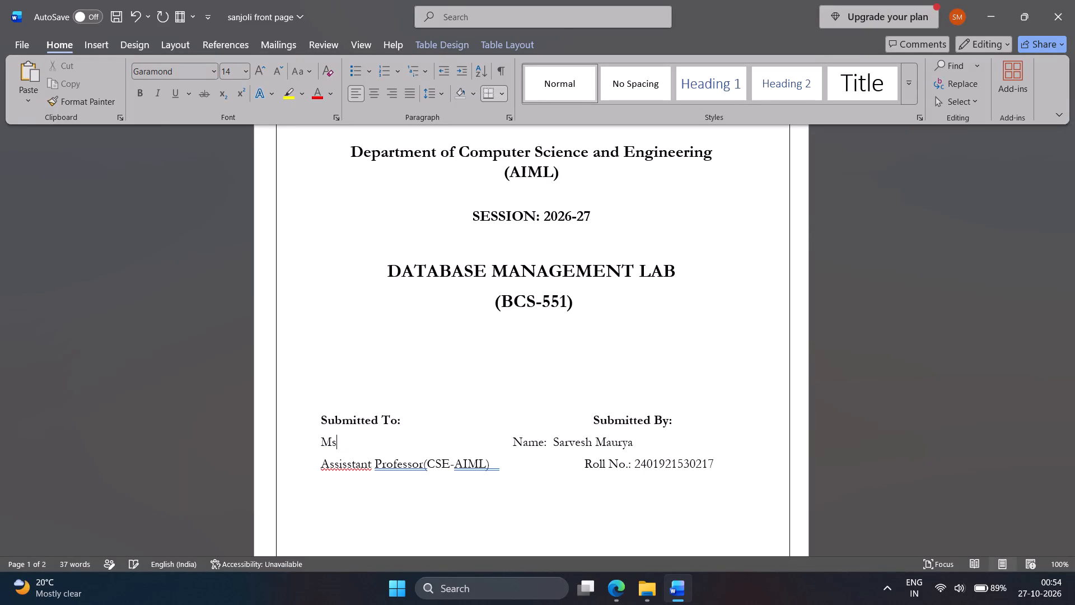
pyautogui.press('BackSpace')
pyautogui.press('BackSpace')
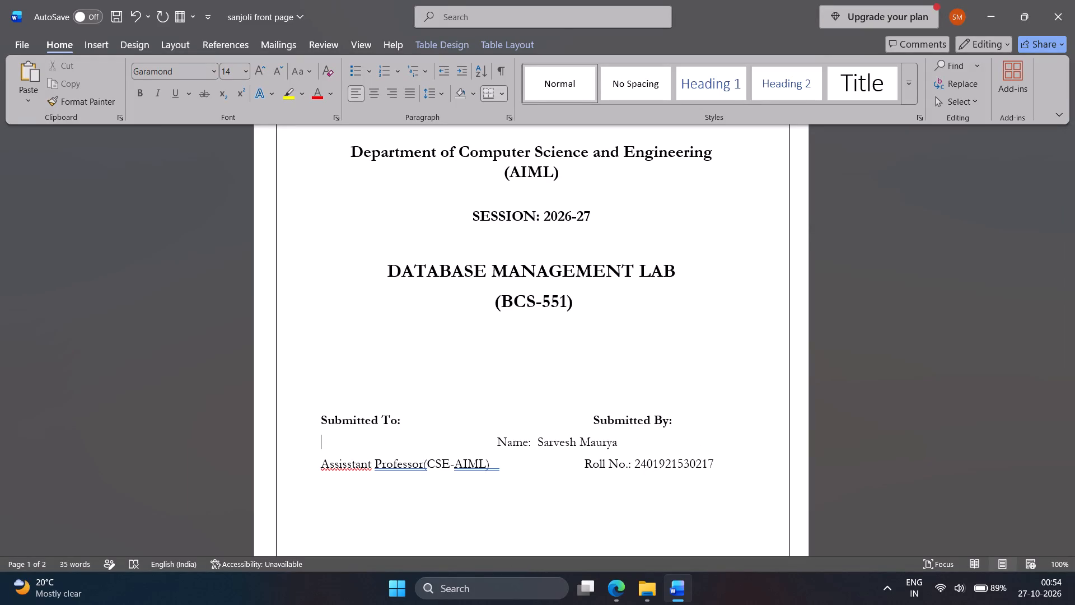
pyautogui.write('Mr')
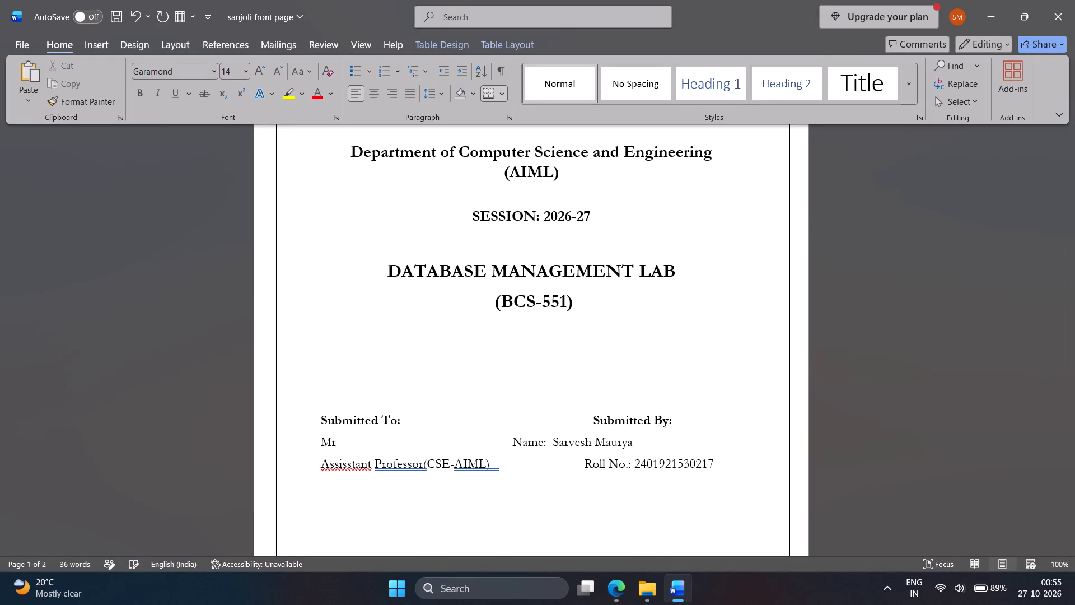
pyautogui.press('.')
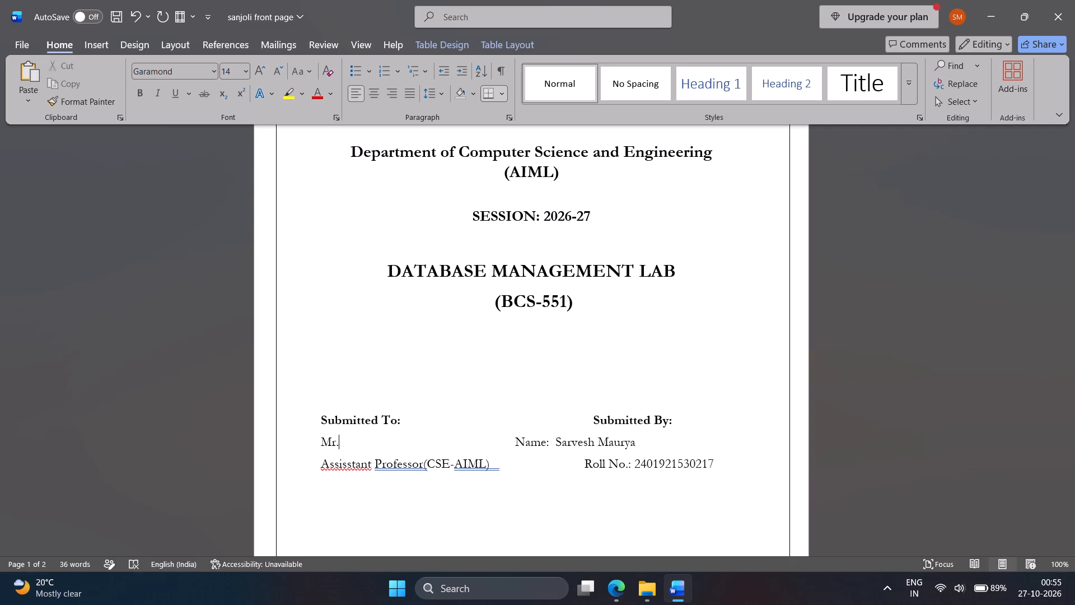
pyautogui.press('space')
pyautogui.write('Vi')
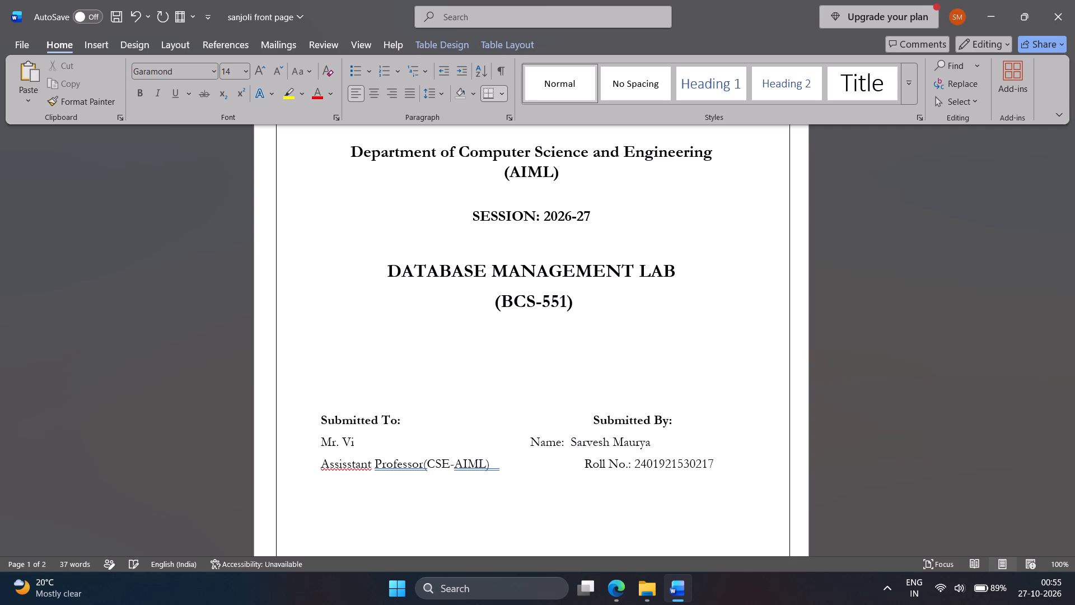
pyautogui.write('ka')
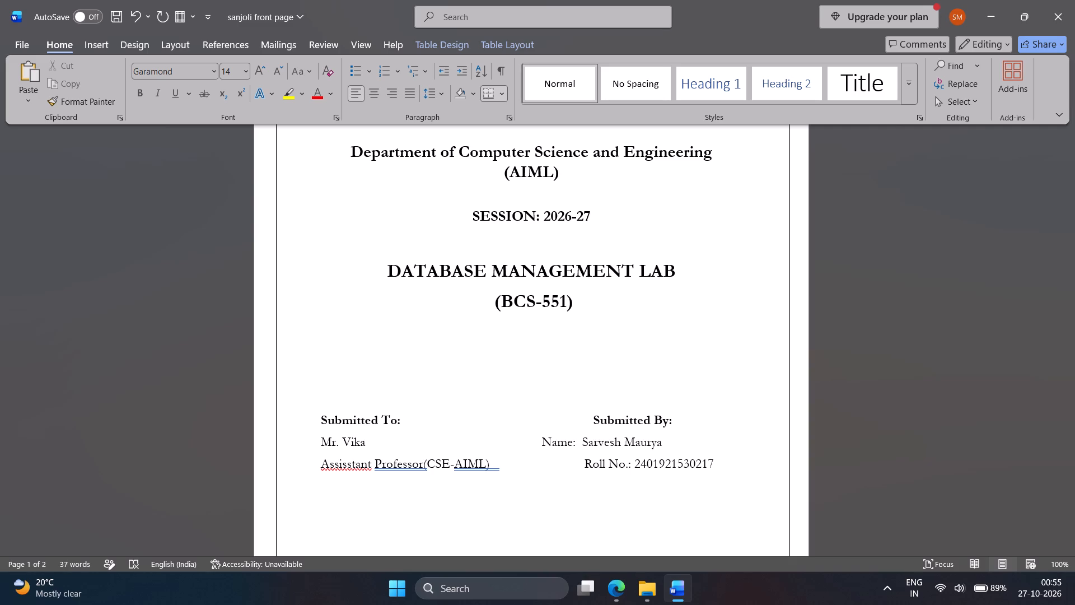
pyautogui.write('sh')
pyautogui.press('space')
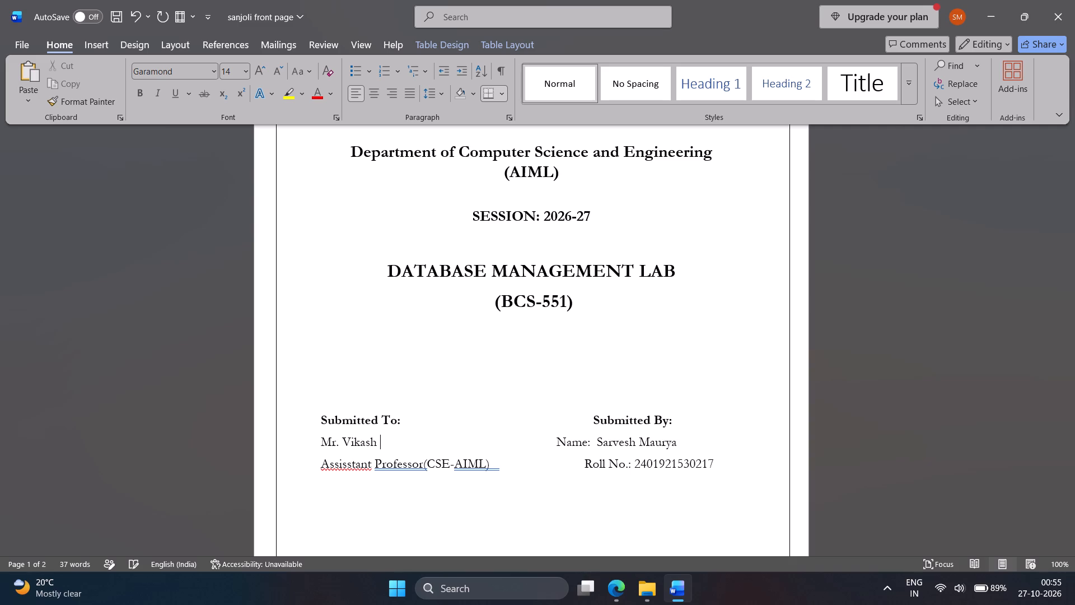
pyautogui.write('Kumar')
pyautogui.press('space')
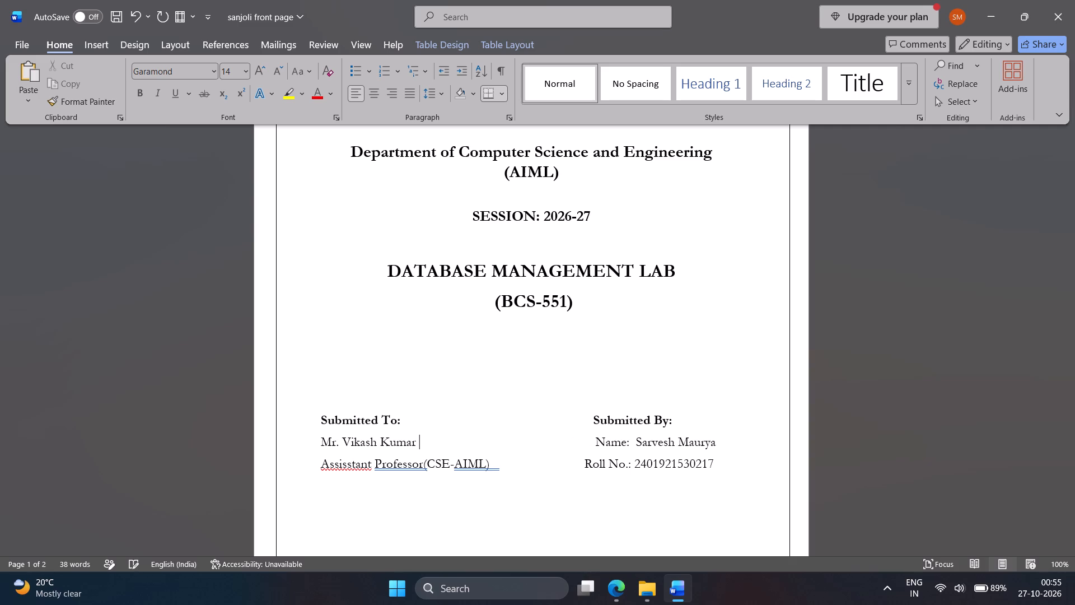
# Adjust the spacing before the Name and Roll No. entries so both lines align under Submitted By.
pyautogui.click(593, 440)
pyautogui.press('BackSpace')
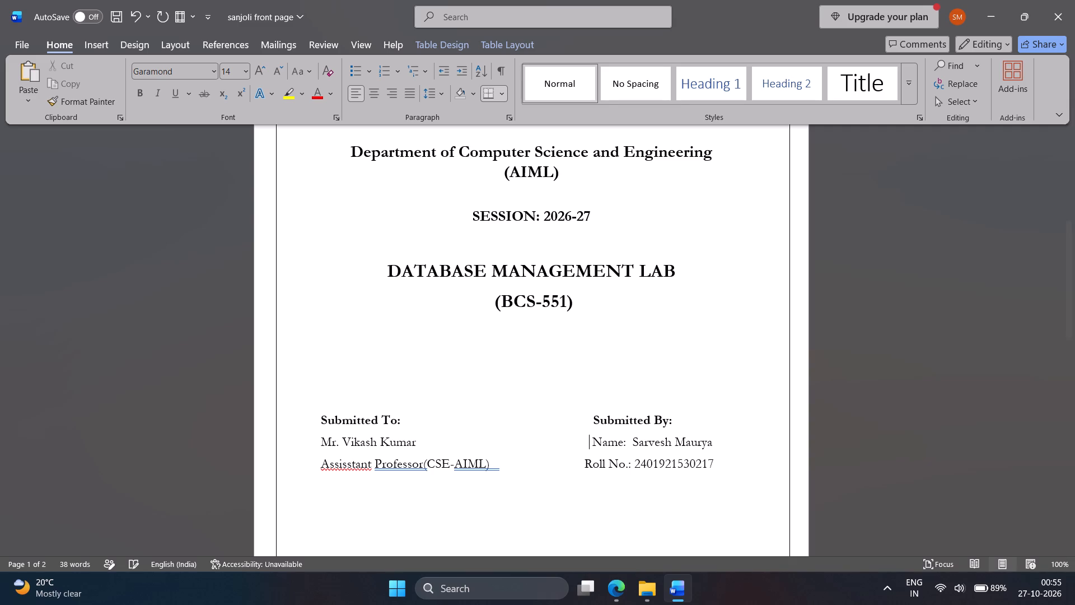
pyautogui.press('BackSpace')
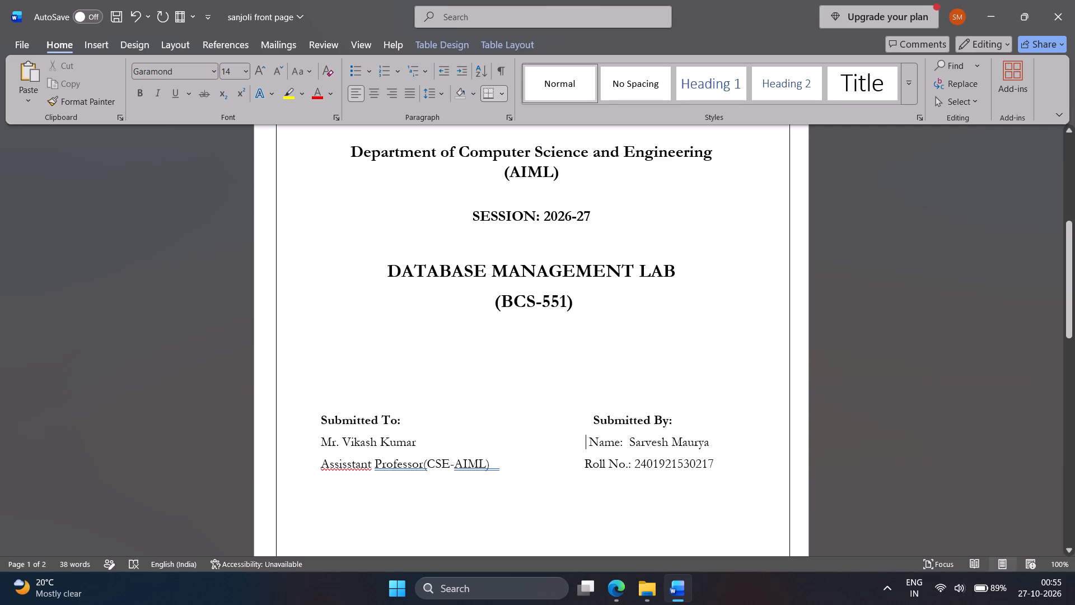
pyautogui.click(581, 460)
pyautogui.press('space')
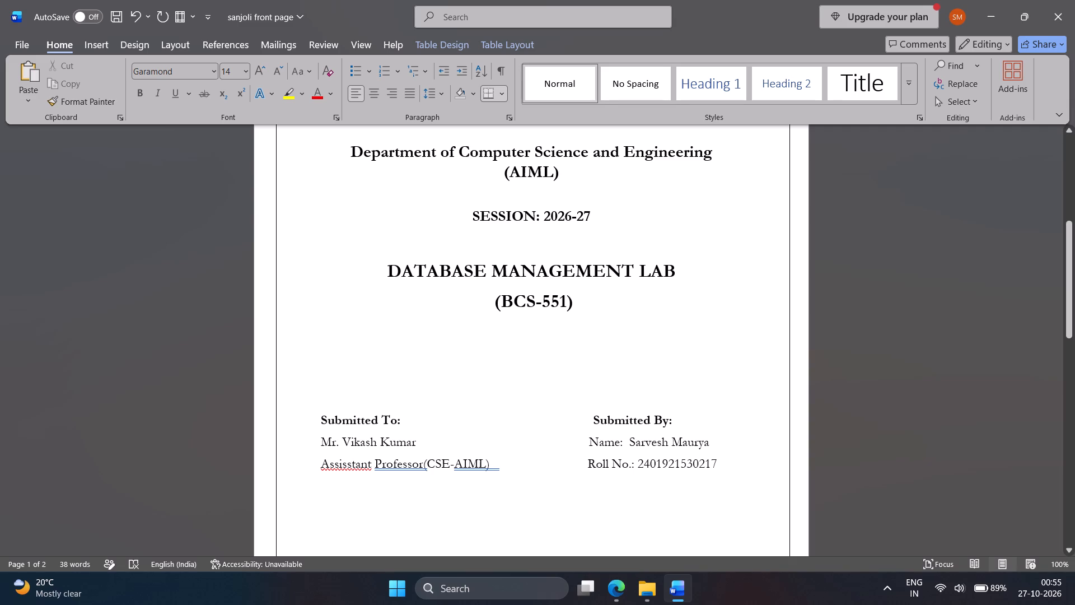
pyautogui.click(320, 464)
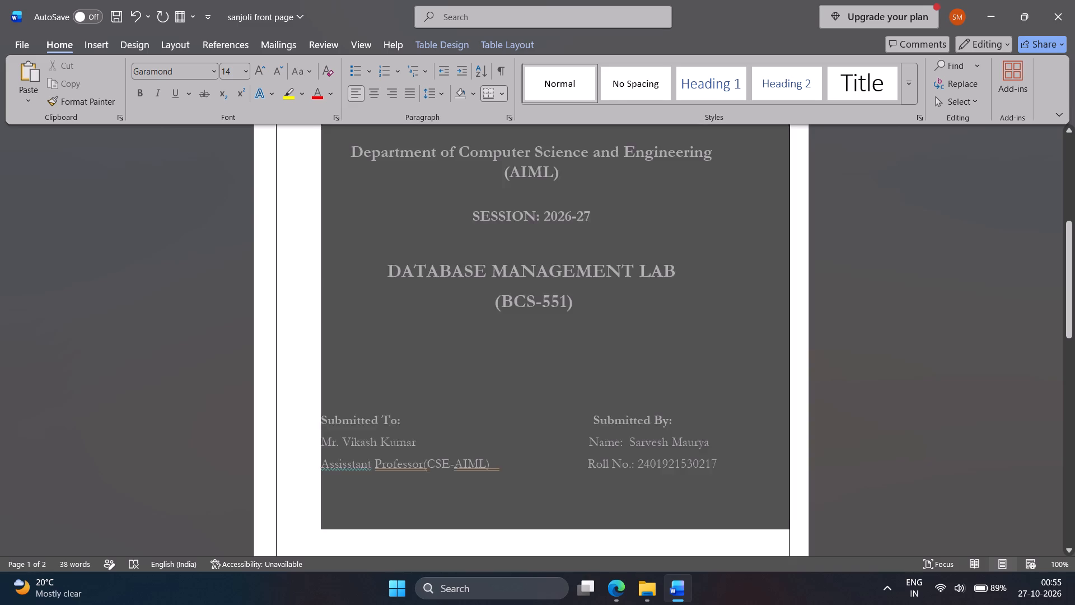
pyautogui.click(563, 373)
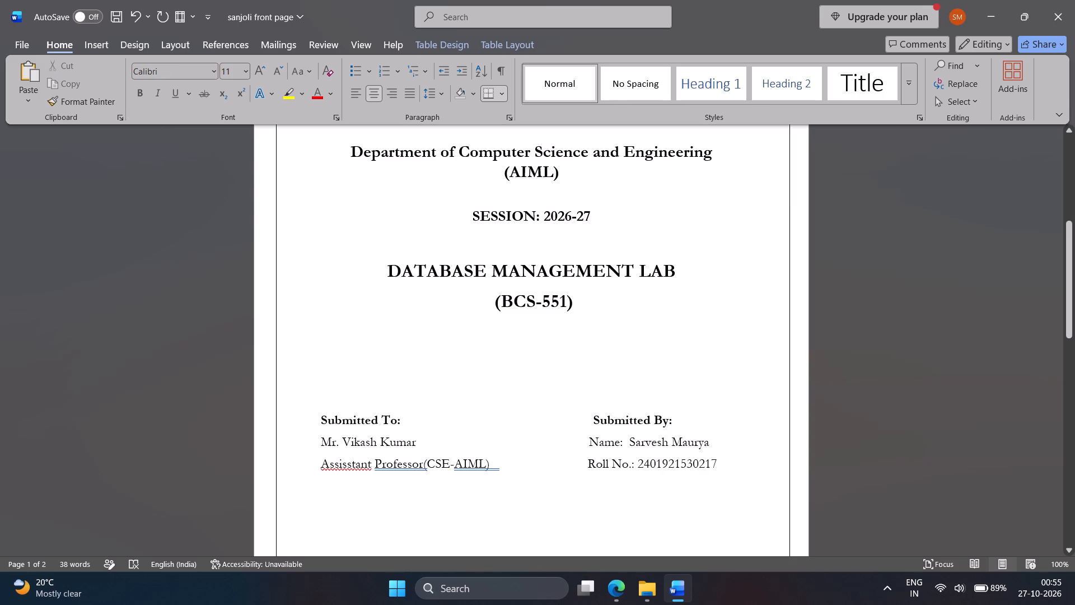
# Make the teacher's name and the Assisstant Professor(CSE-AIML) designation under Submitted To bold.
pyautogui.moveTo(420, 444); pyautogui.dragTo(279, 444)
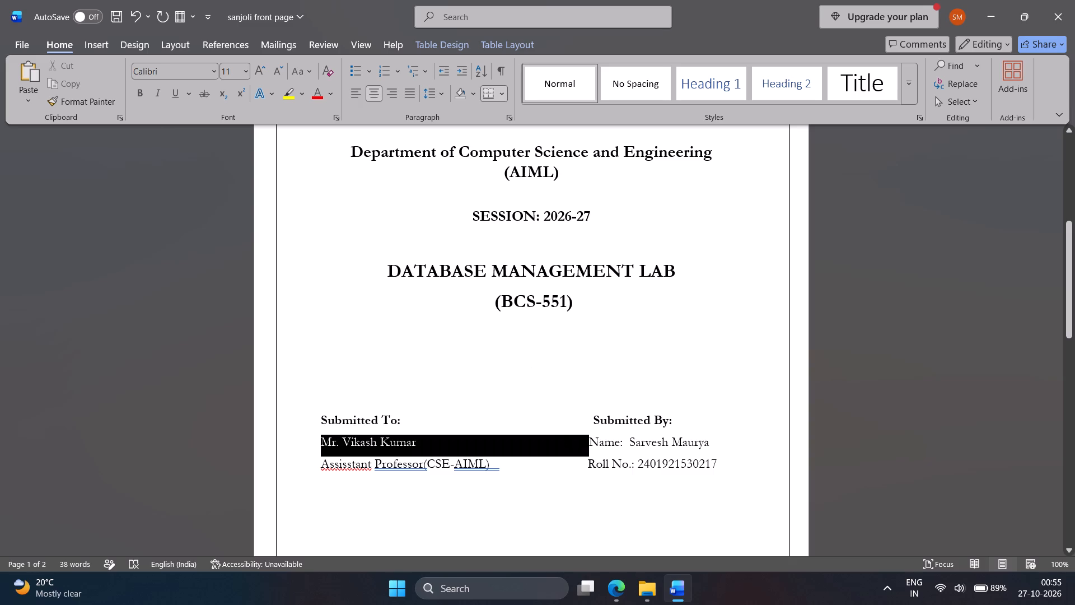
pyautogui.moveTo(279, 444); pyautogui.dragTo(280, 444)
pyautogui.click(293, 419)
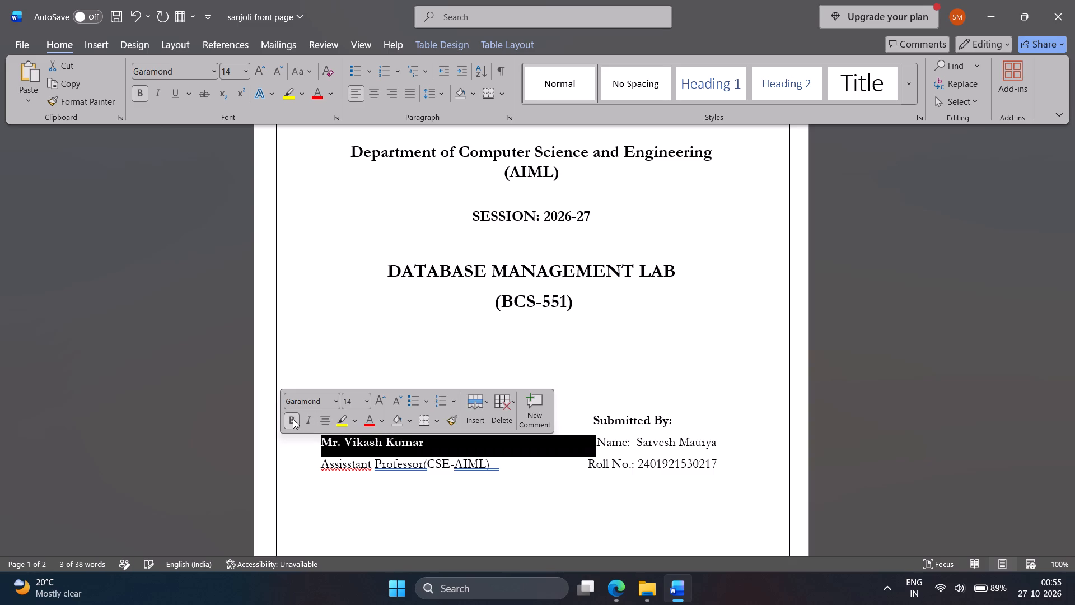
pyautogui.click(470, 516)
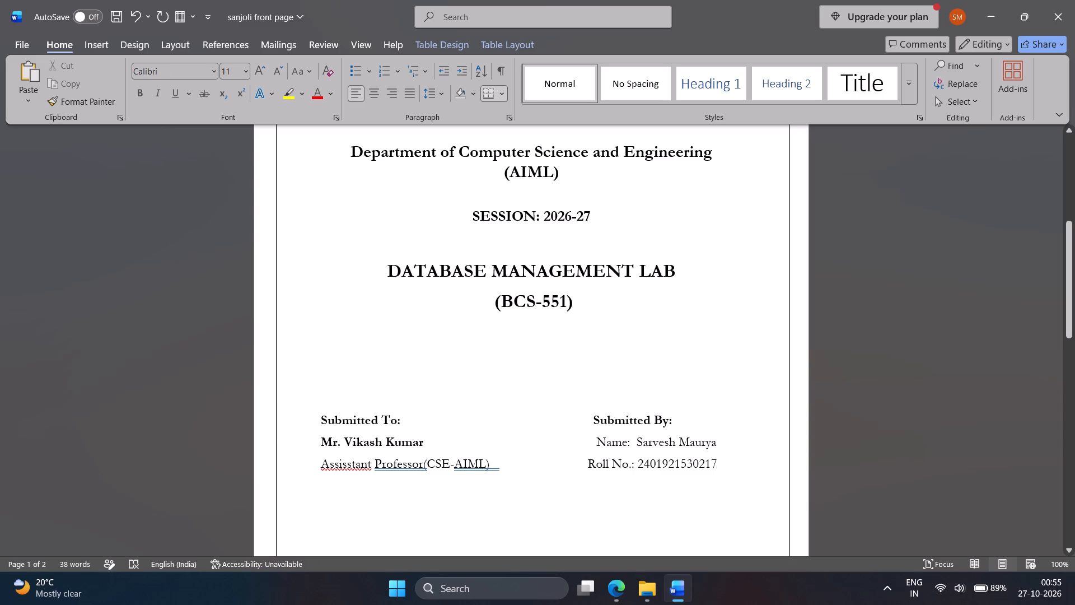
pyautogui.moveTo(492, 464); pyautogui.dragTo(315, 468)
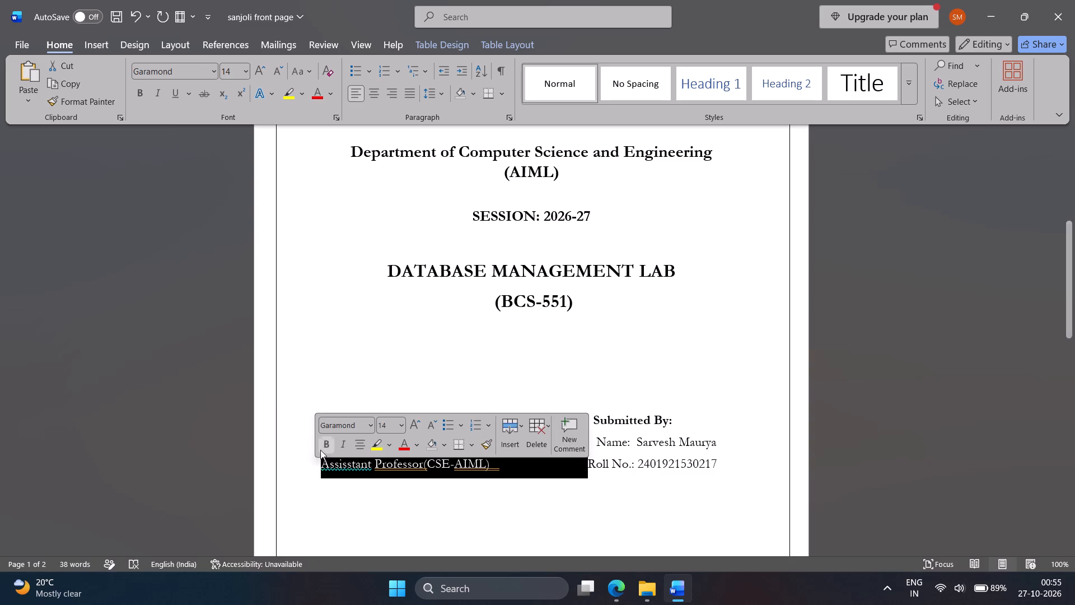
pyautogui.click(326, 441)
pyautogui.click(466, 542)
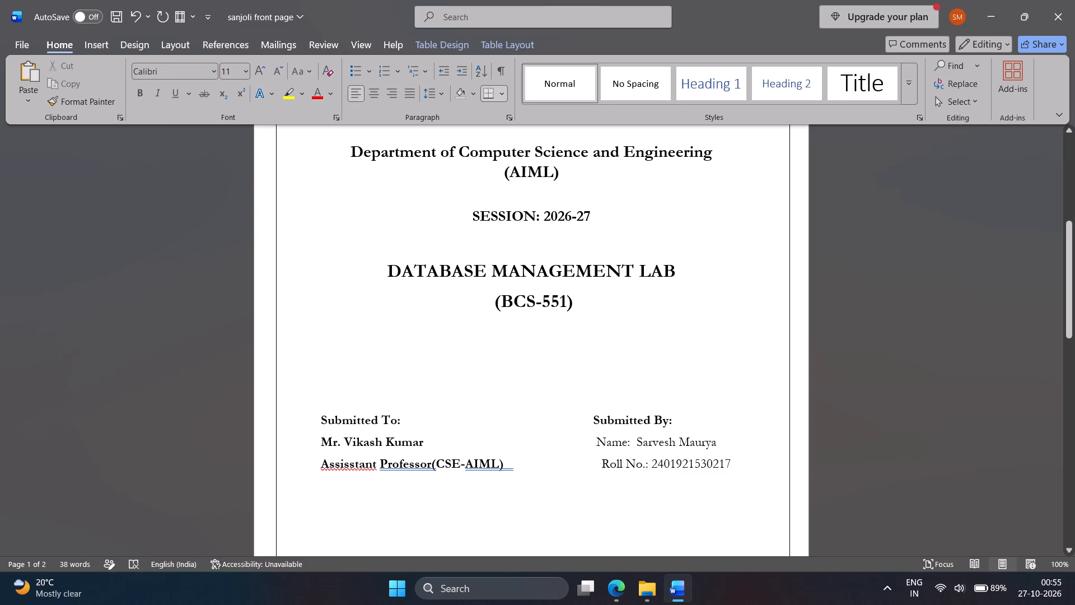
# Make the student's Name and Roll No. entries under Submitted By bold.
pyautogui.moveTo(723, 444); pyautogui.dragTo(600, 443)
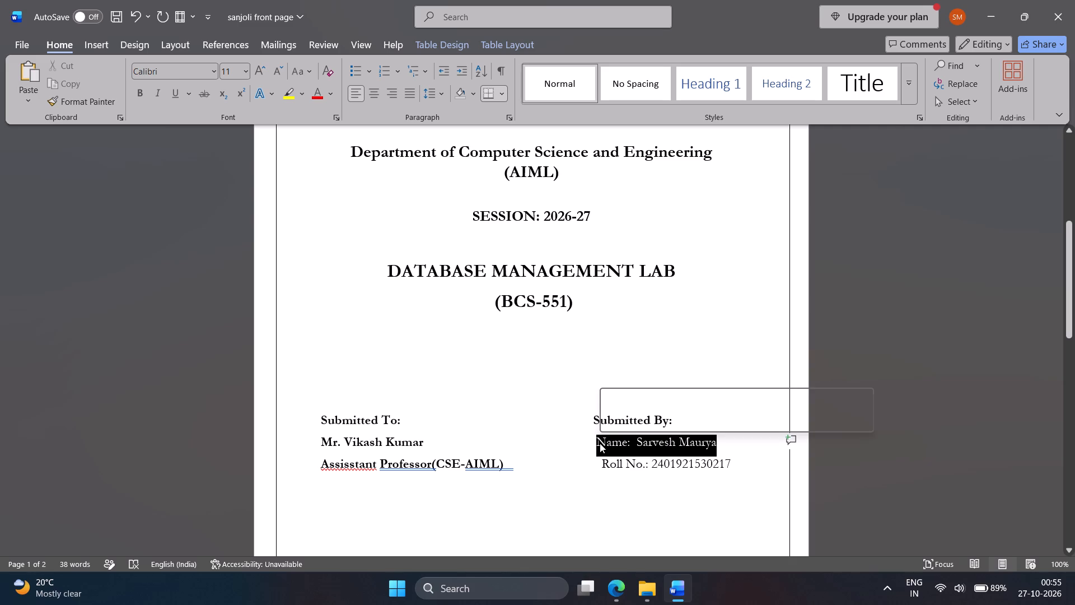
pyautogui.click(610, 417)
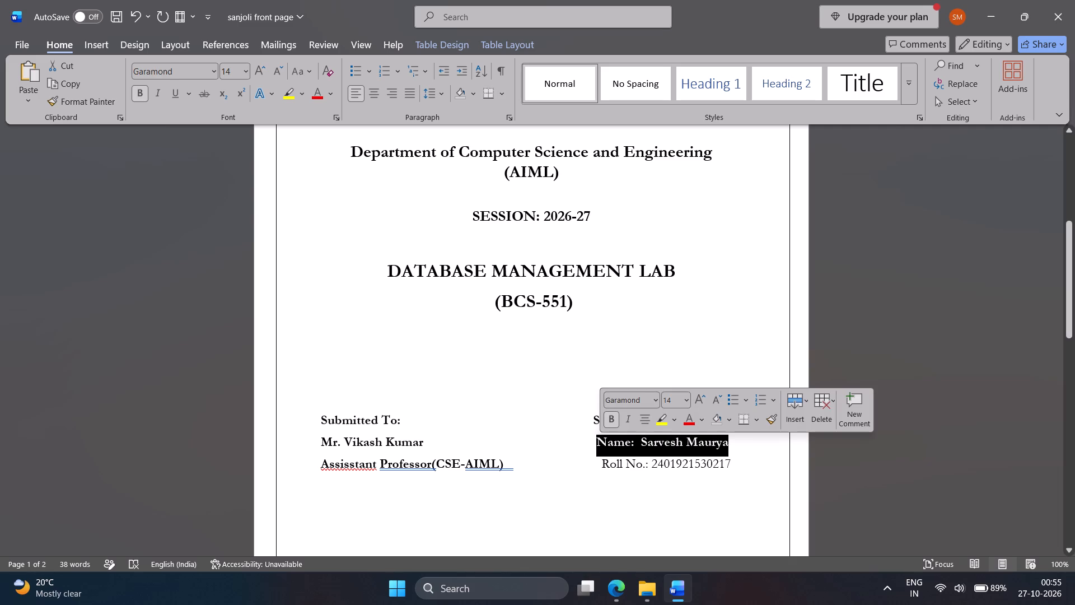
pyautogui.moveTo(732, 466); pyautogui.dragTo(614, 474)
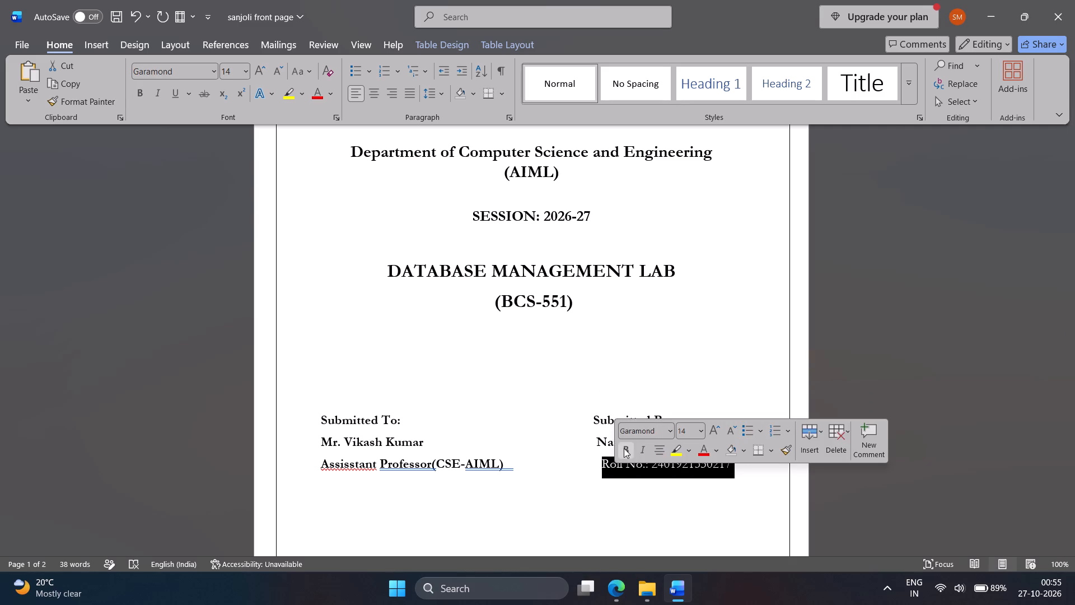
# Make the Roll No. line under Submitted By bold and remove one leading space to align it with the Name line.
pyautogui.click(624, 448)
pyautogui.click(592, 467)
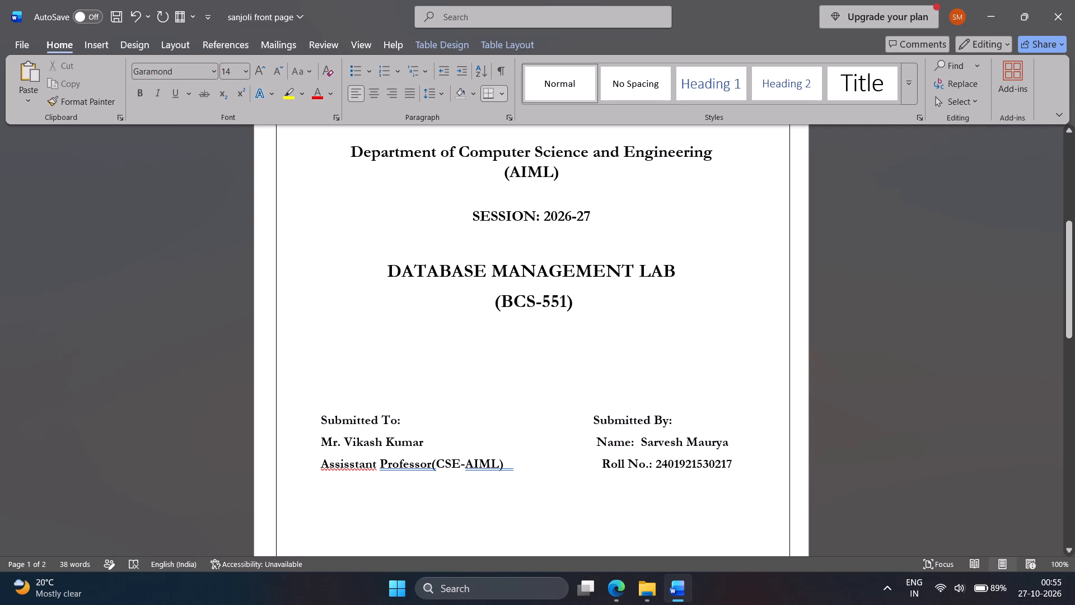
pyautogui.click(604, 465)
pyautogui.press('BackSpace')
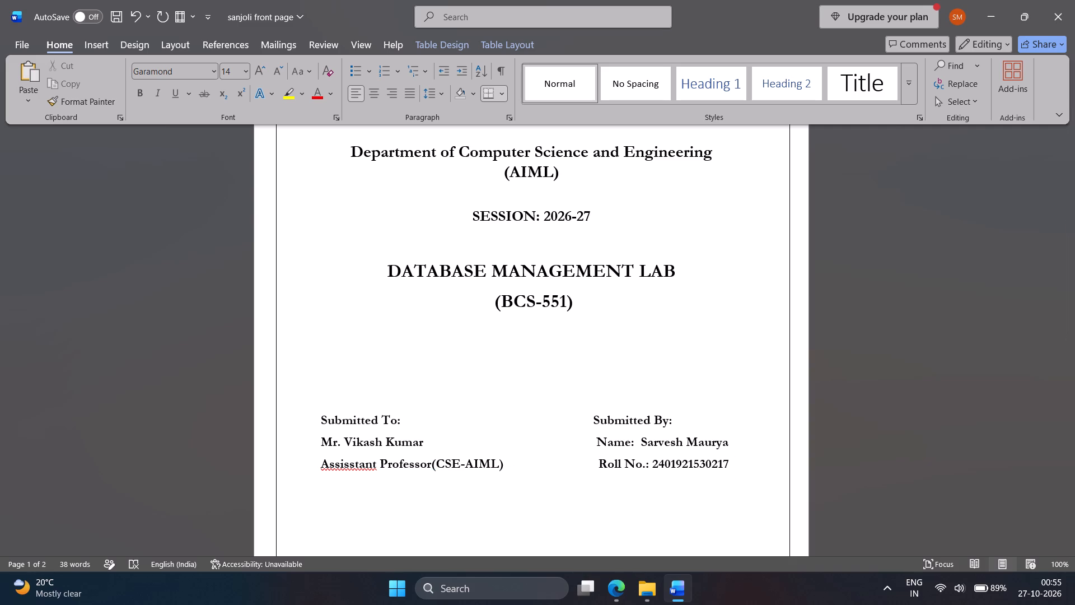
# Review the front page from the institute heading to the submission details, including the blank page after it.
pyautogui.scroll(1, 507, 441)
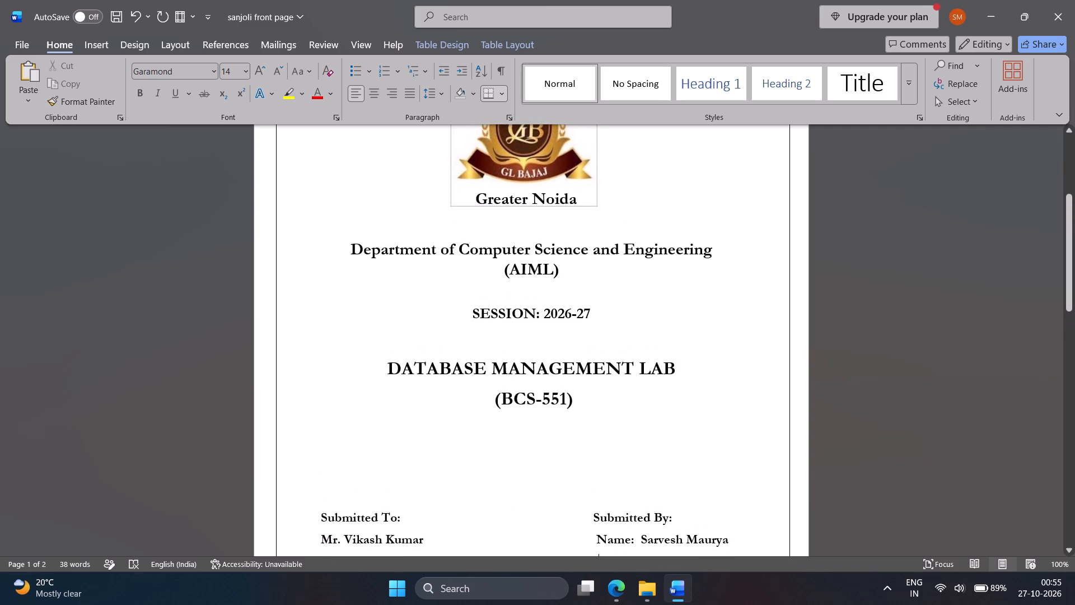
pyautogui.scroll(-1, 507, 441)
pyautogui.scroll(3, 507, 441)
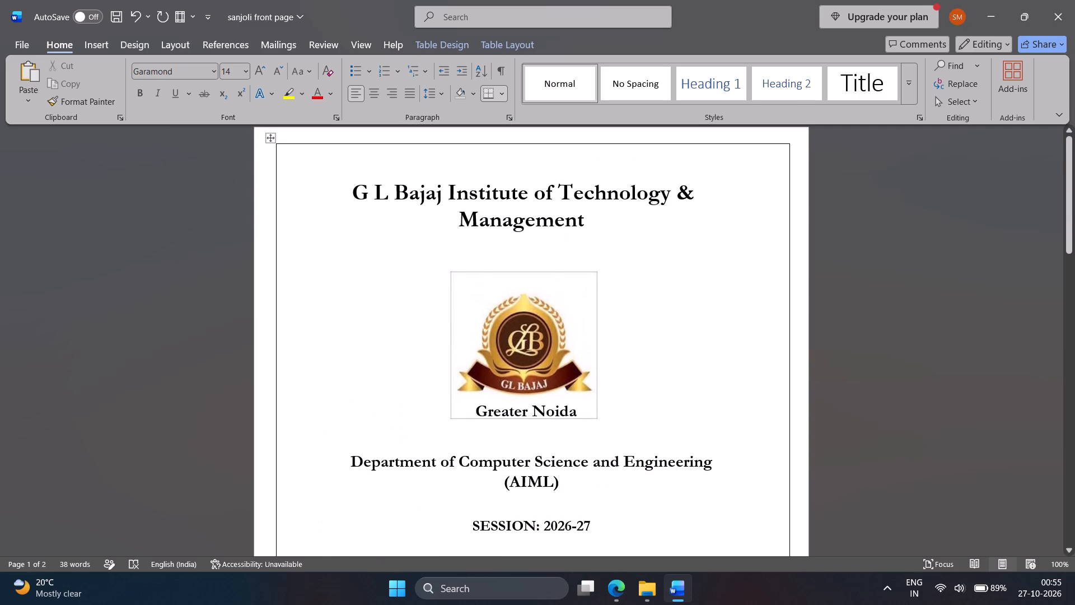
pyautogui.scroll(-4, 507, 441)
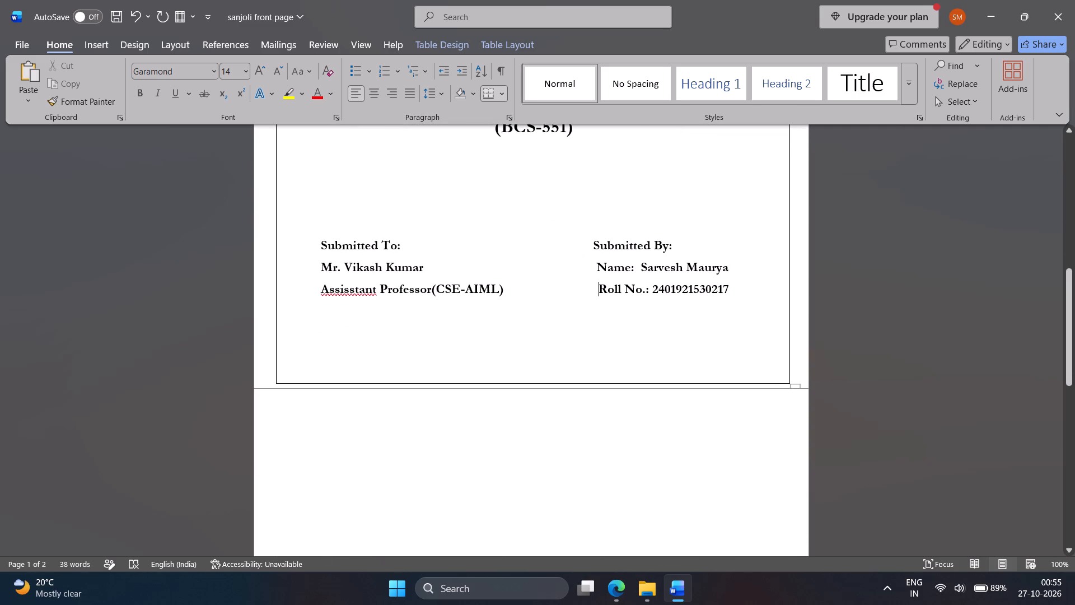
pyautogui.click(507, 441)
pyautogui.scroll(1, 507, 441)
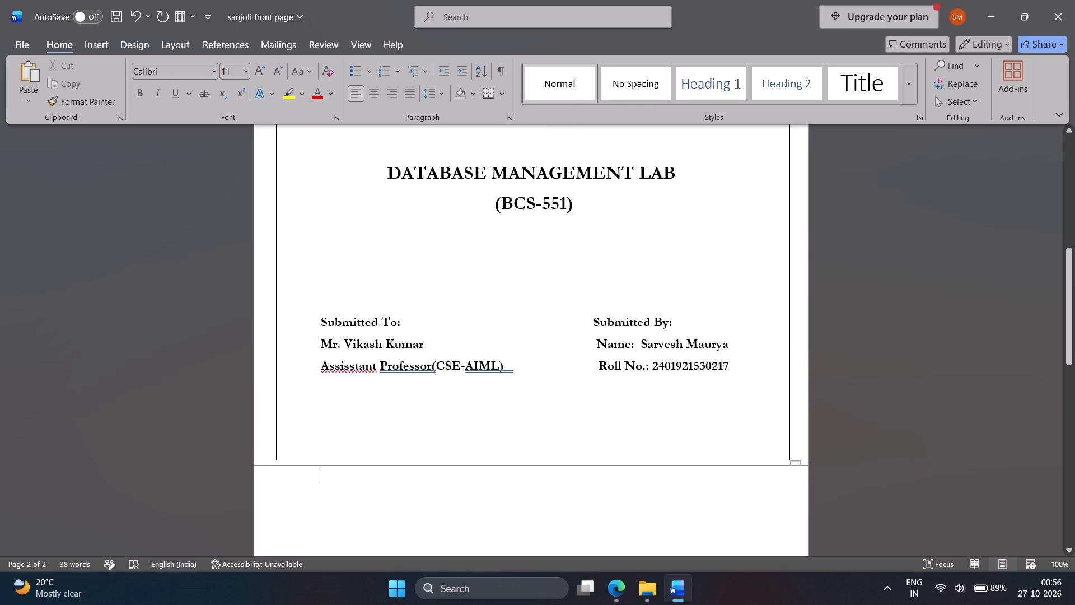
pyautogui.scroll(1, 507, 441)
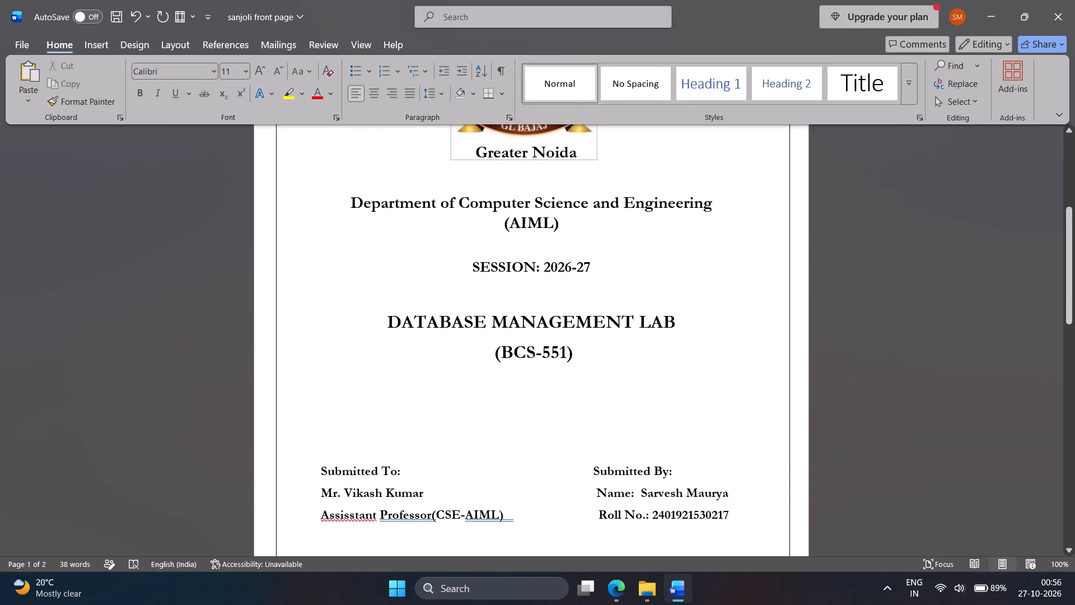
# Erase the word MANAGEMENT from the lab title above (BCS-551), starting from its last letters.
pyautogui.click(633, 320)
pyautogui.press('BackSpace')
pyautogui.press('BackSpace')
pyautogui.press('BackSpace')
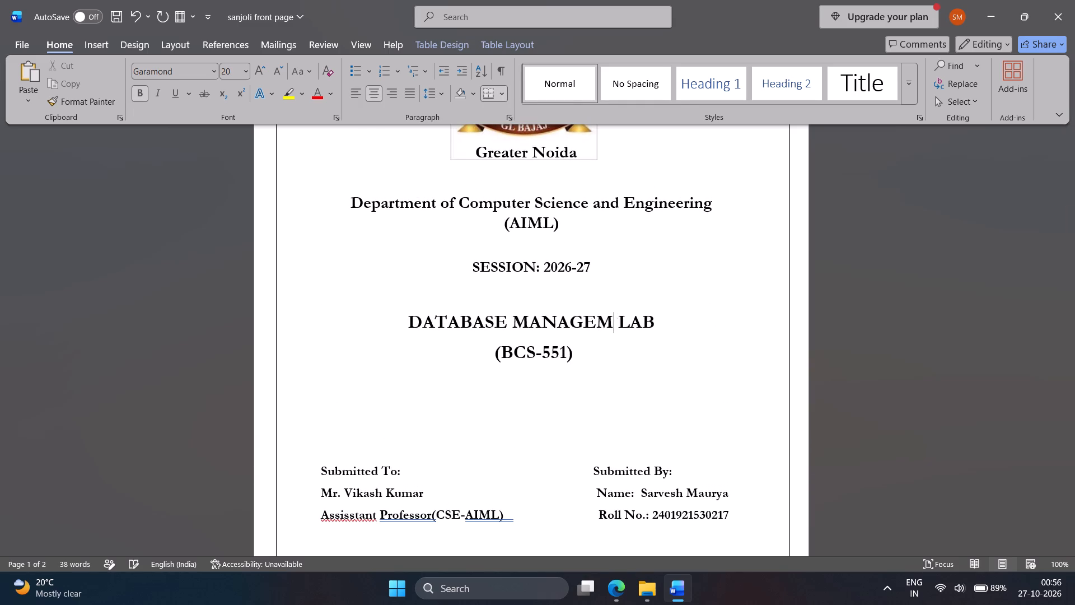
# Delete the remaining words before LAB in the lab title above (BCS-551), leaving only LAB on that line.
pyautogui.press('BackSpace')
pyautogui.press('BackSpace')
pyautogui.press('BackSpace')
pyautogui.press('BackSpace')
pyautogui.press('BackSpace')
pyautogui.press('BackSpace')
pyautogui.press('BackSpace')
pyautogui.press('BackSpace')
pyautogui.press('BackSpace')
pyautogui.press('BackSpace')
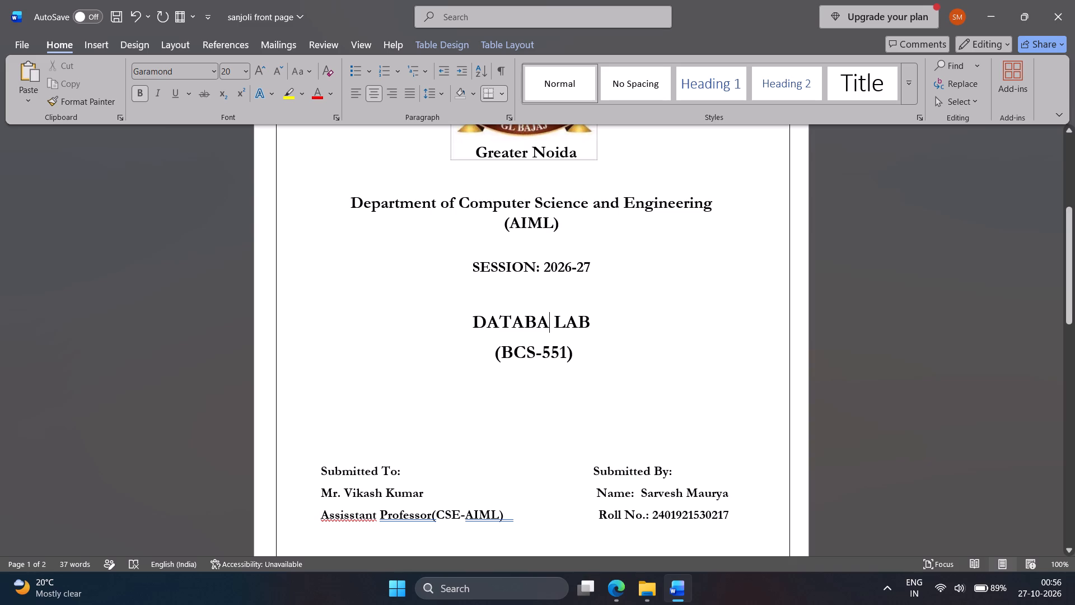
pyautogui.press('BackSpace')
pyautogui.press('BackSpace')
pyautogui.press('BackSpace')
pyautogui.press('BackSpace')
pyautogui.press('BackSpace')
pyautogui.press('BackSpace')
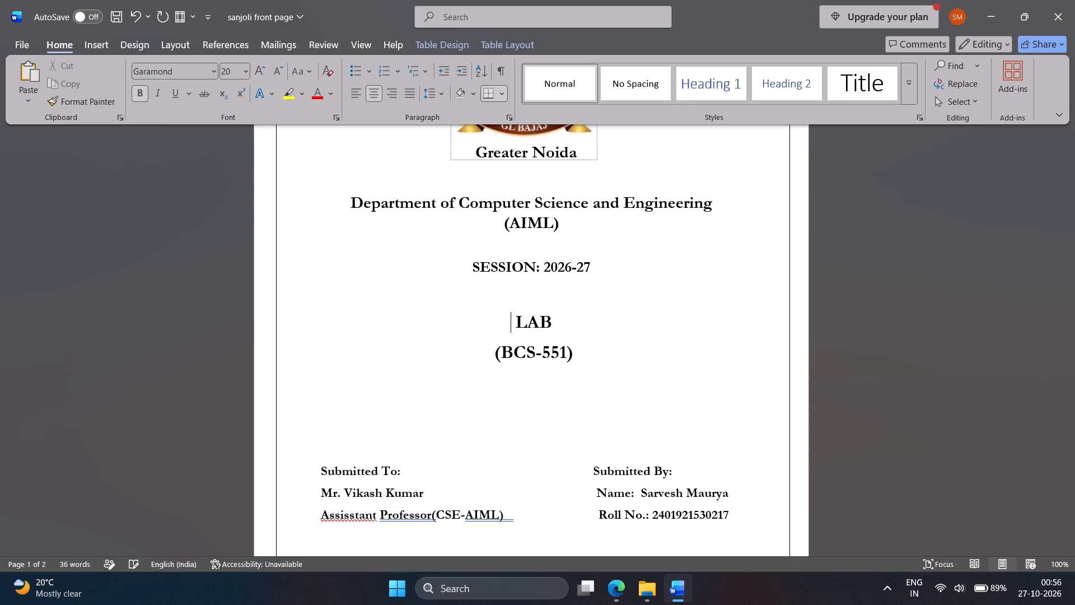
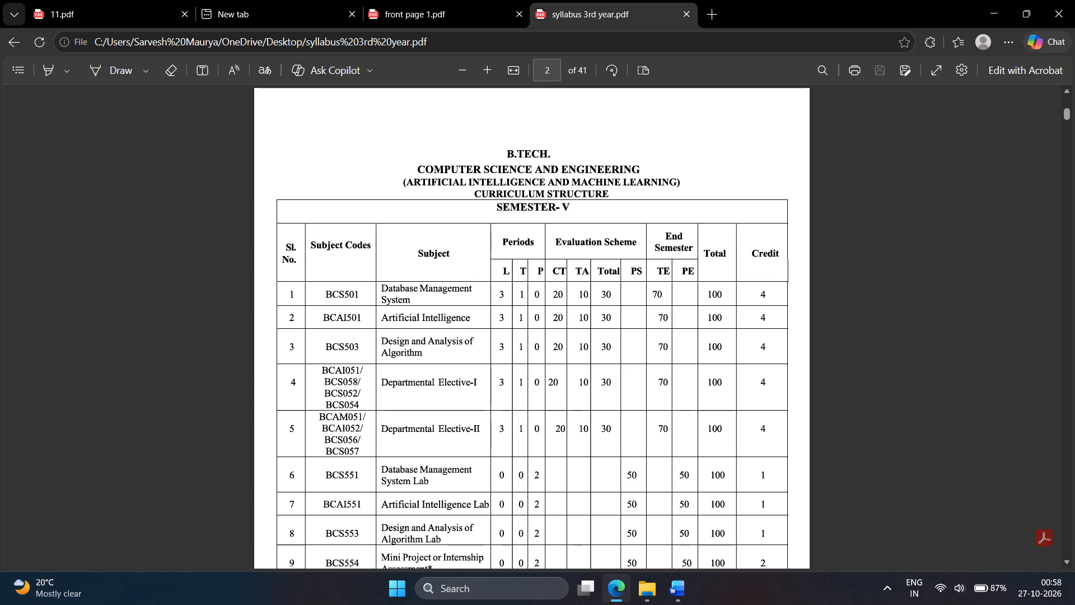
pyautogui.scroll(-3, 402, 379)
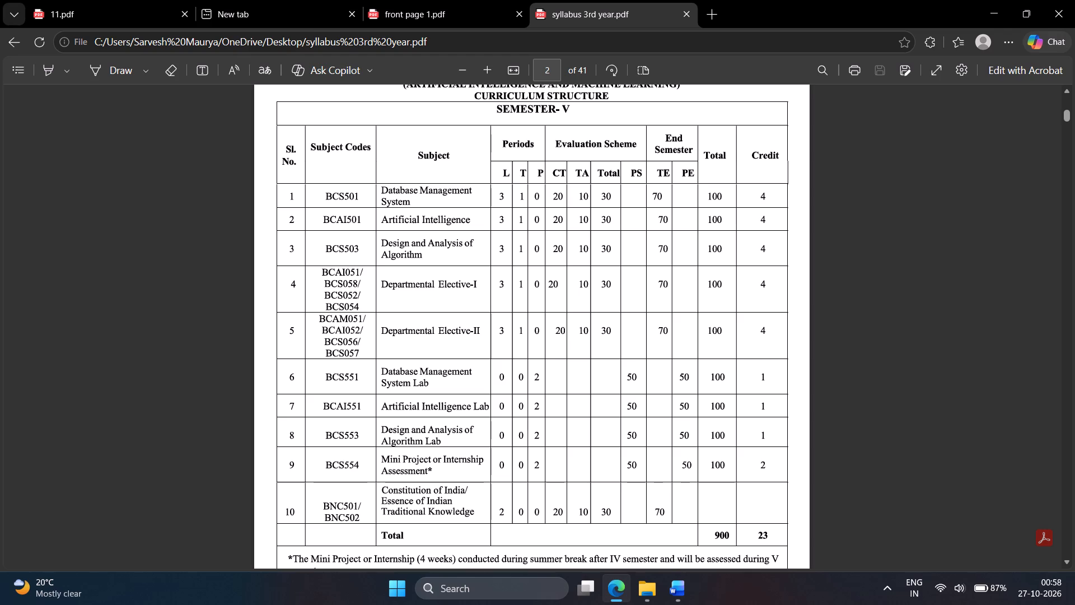
# Try to select the subject name Design and Analysis of Algorithm Lab in the BCS553 row of the syllabus PDF.
pyautogui.moveTo(423, 443); pyautogui.dragTo(381, 439)
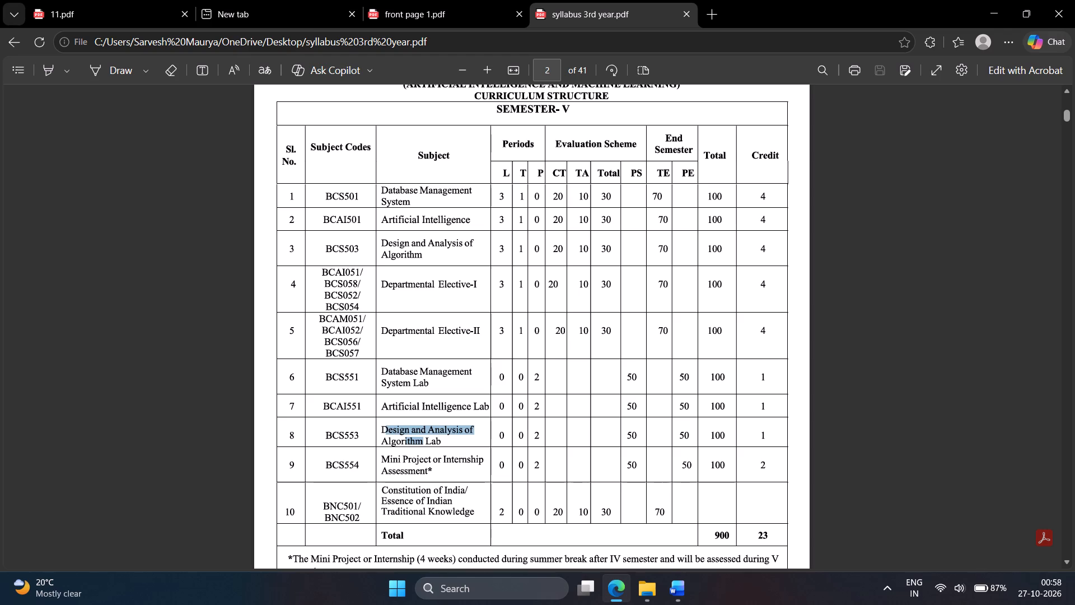
pyautogui.moveTo(381, 439); pyautogui.dragTo(382, 440)
pyautogui.click(459, 443)
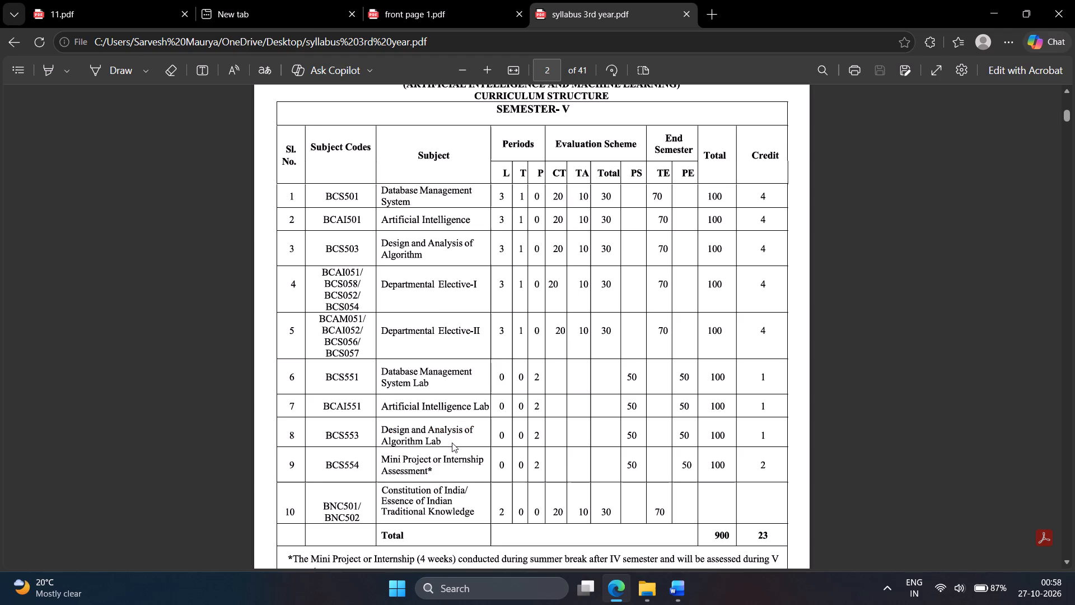
pyautogui.moveTo(443, 443); pyautogui.dragTo(397, 436)
pyautogui.moveTo(397, 436); pyautogui.dragTo(374, 432)
pyautogui.click(379, 435)
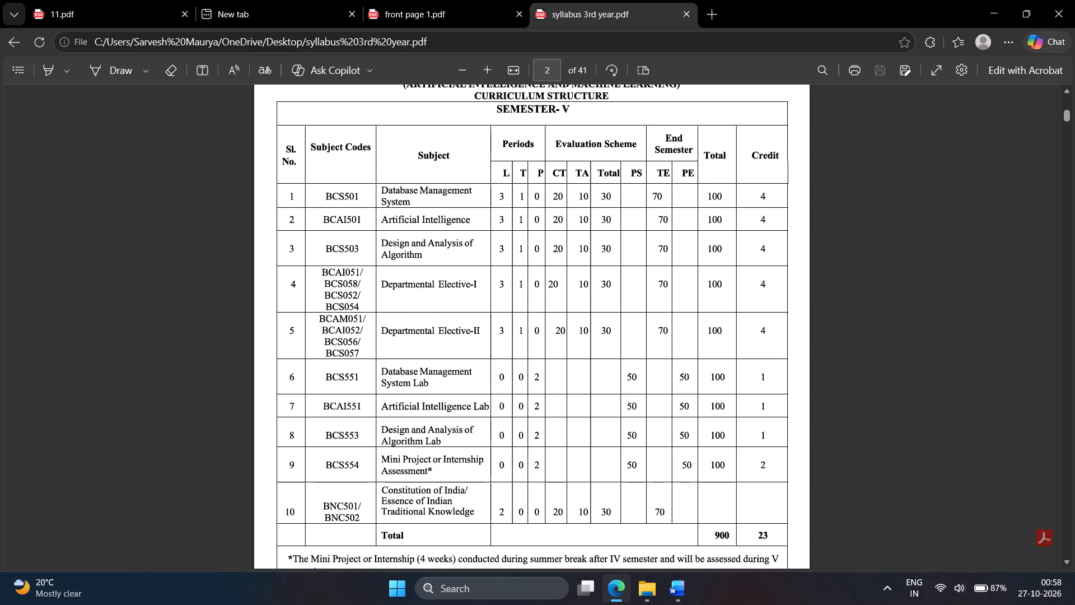
pyautogui.moveTo(379, 430); pyautogui.dragTo(437, 443)
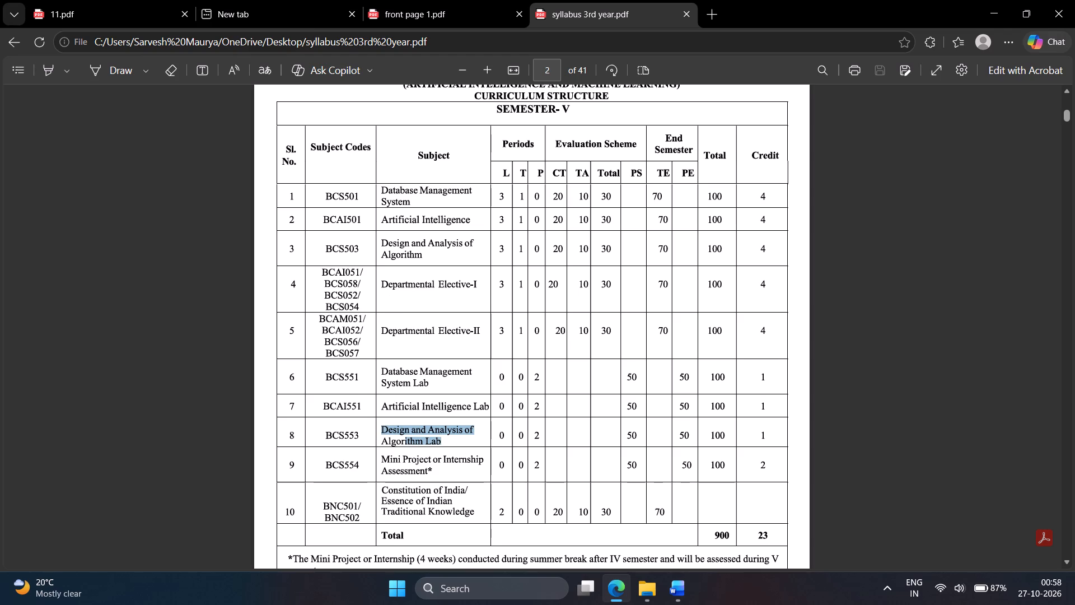
pyautogui.moveTo(437, 443); pyautogui.dragTo(397, 444)
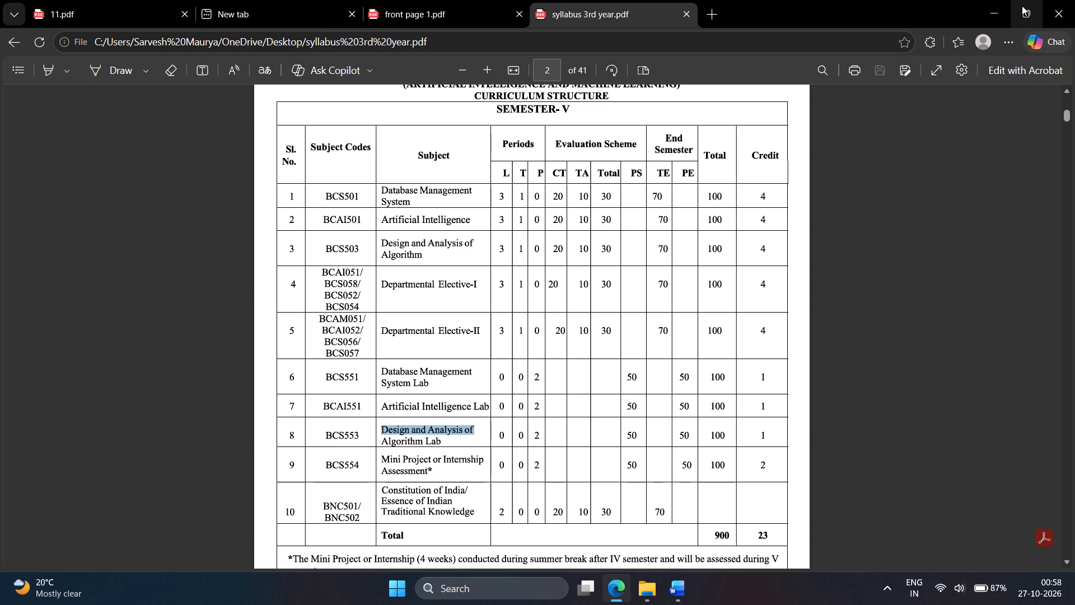
# Arrange the syllabus PDF side by side with the Word front page and dismiss the text recognition notice.
pyautogui.click(948, 45)
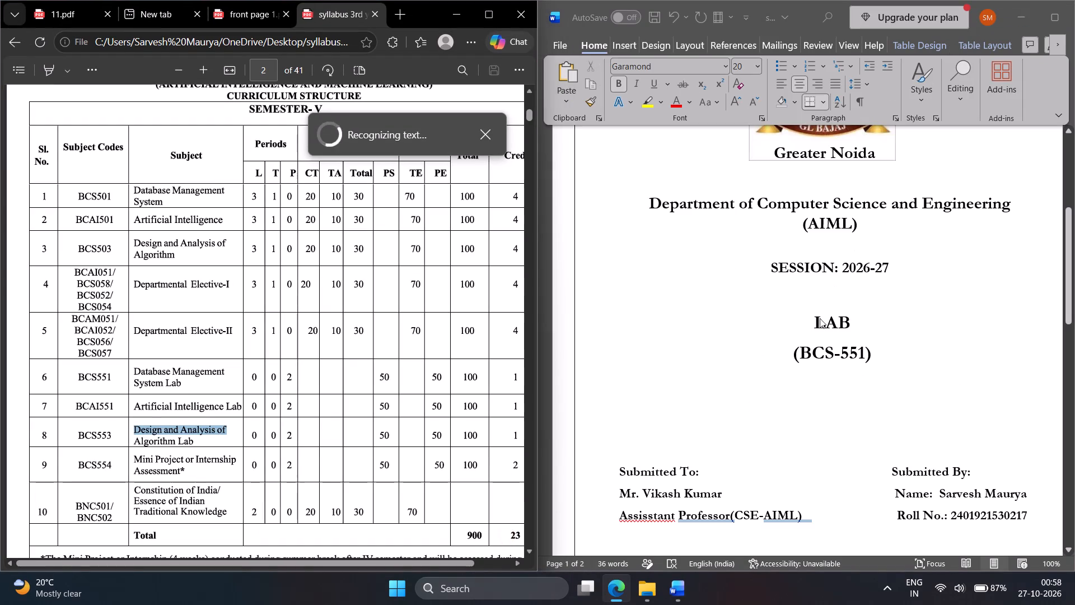
pyautogui.click(807, 319)
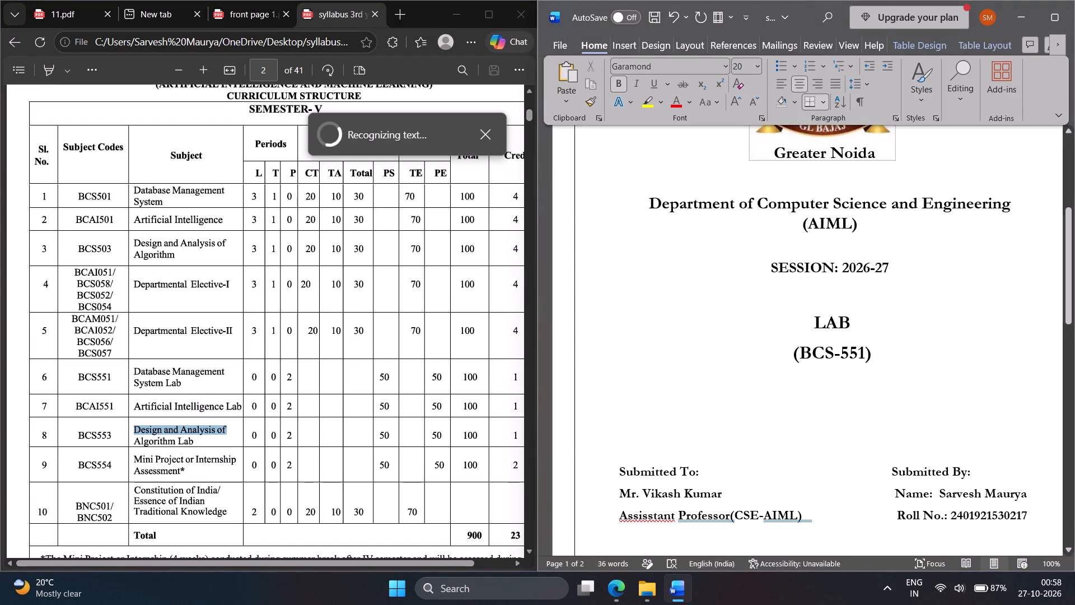
pyautogui.click(490, 135)
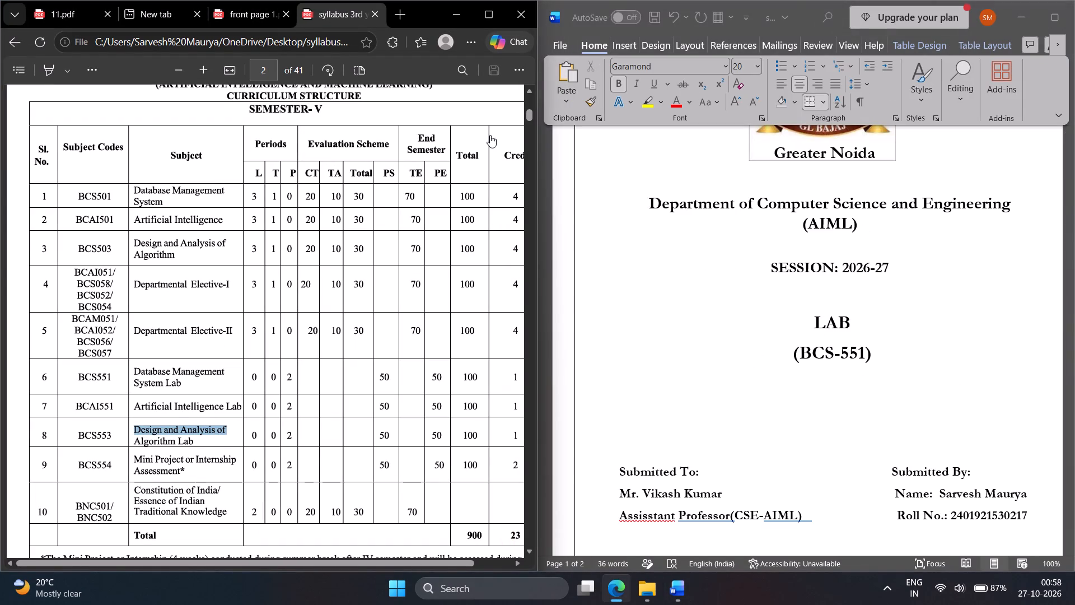
# Insert "Design And Analysis of Algorithm" before LAB in the front page's lab title in Word.
pyautogui.click(801, 324)
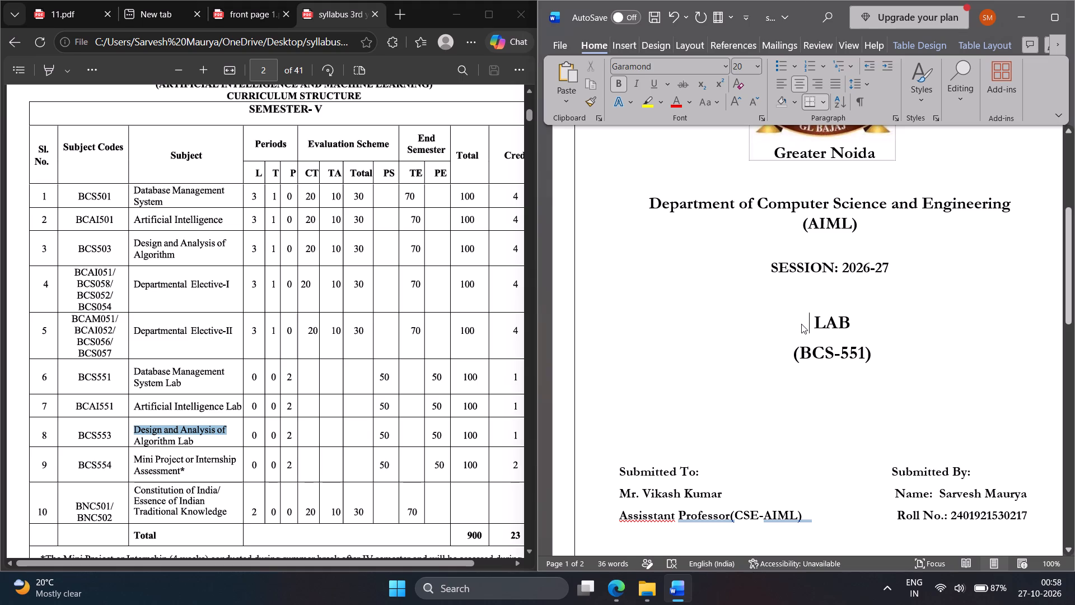
pyautogui.hotkey('shift', 'd')
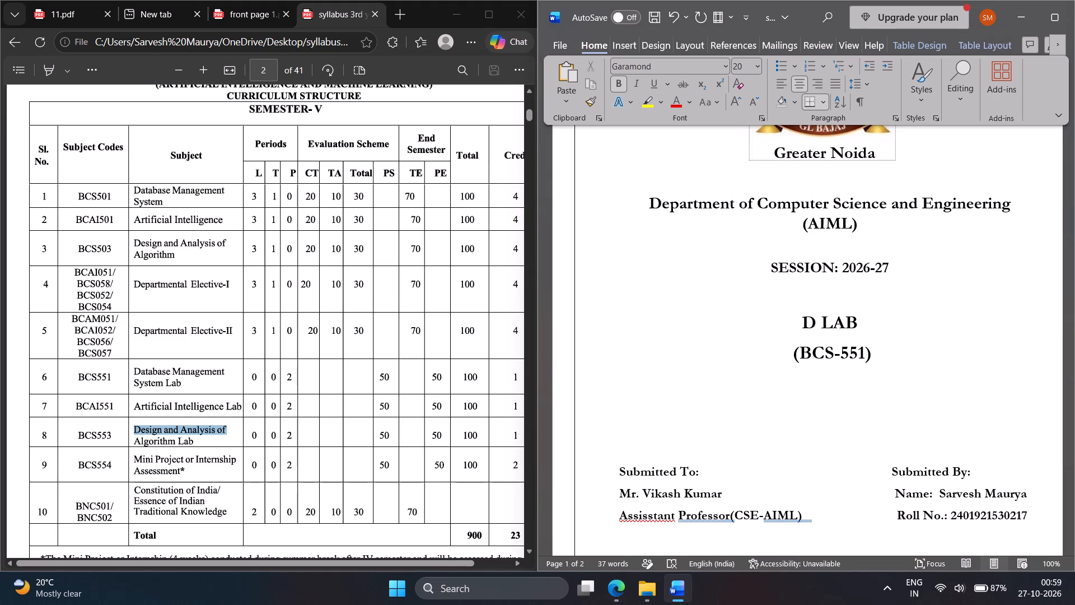
pyautogui.write('esi')
pyautogui.write('gn')
pyautogui.press('space')
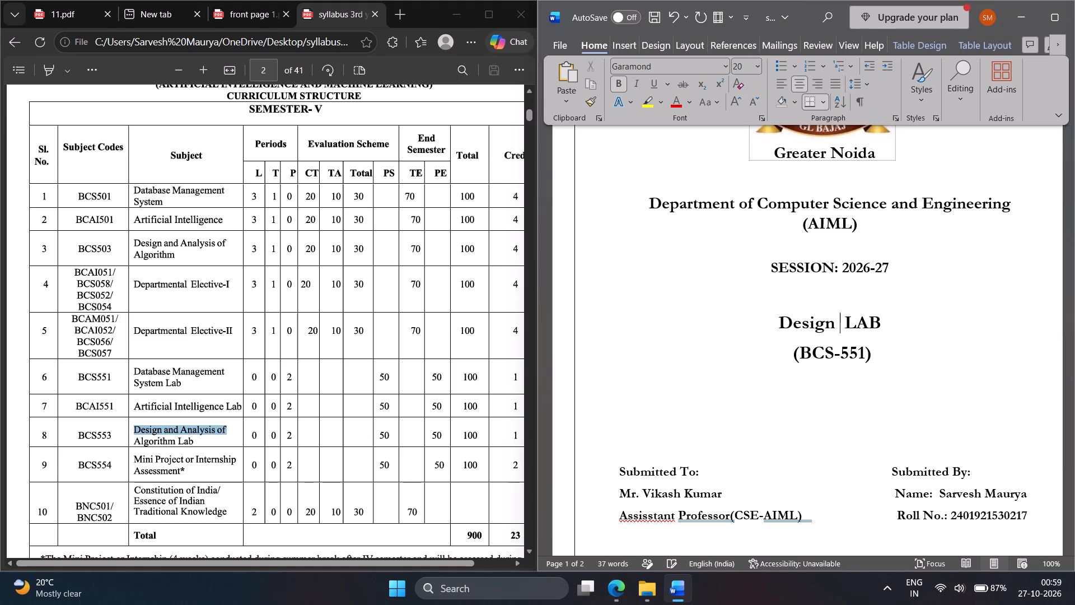
pyautogui.write('And')
pyautogui.press('space')
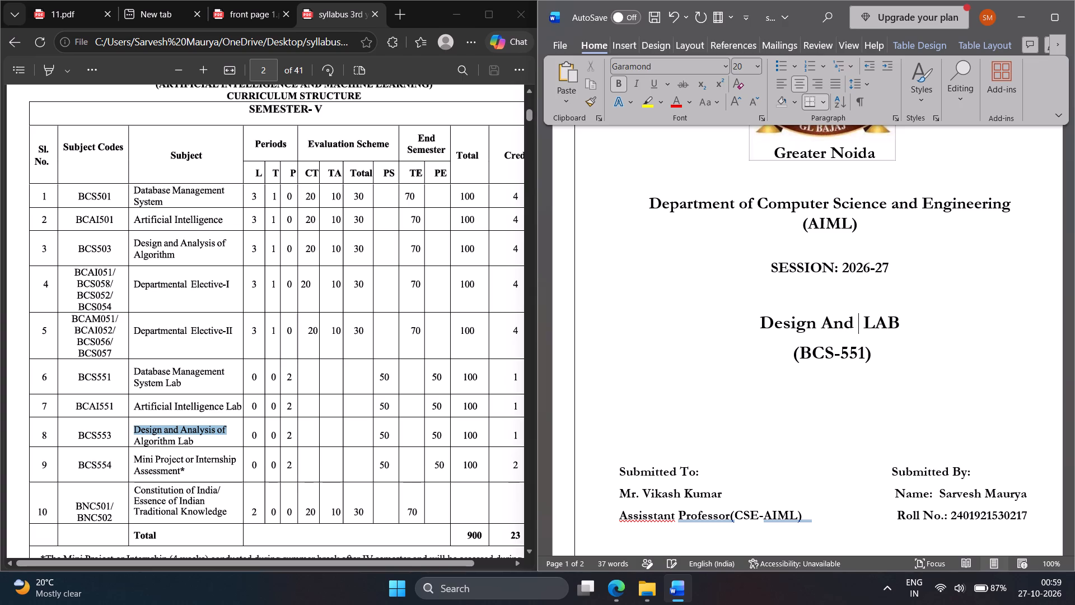
pyautogui.hotkey('shift', 'a')
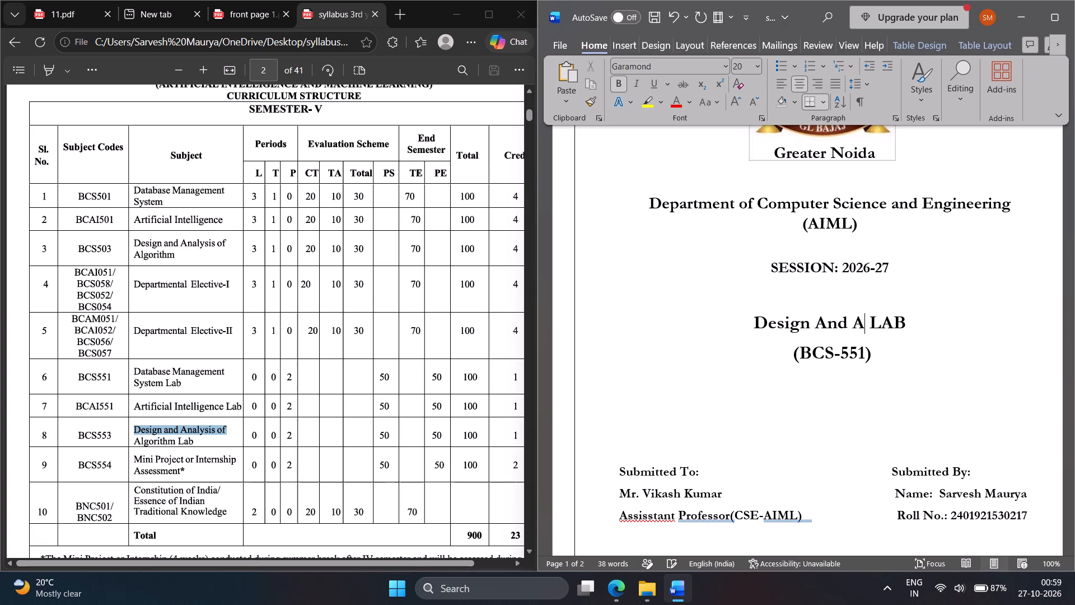
pyautogui.write('na')
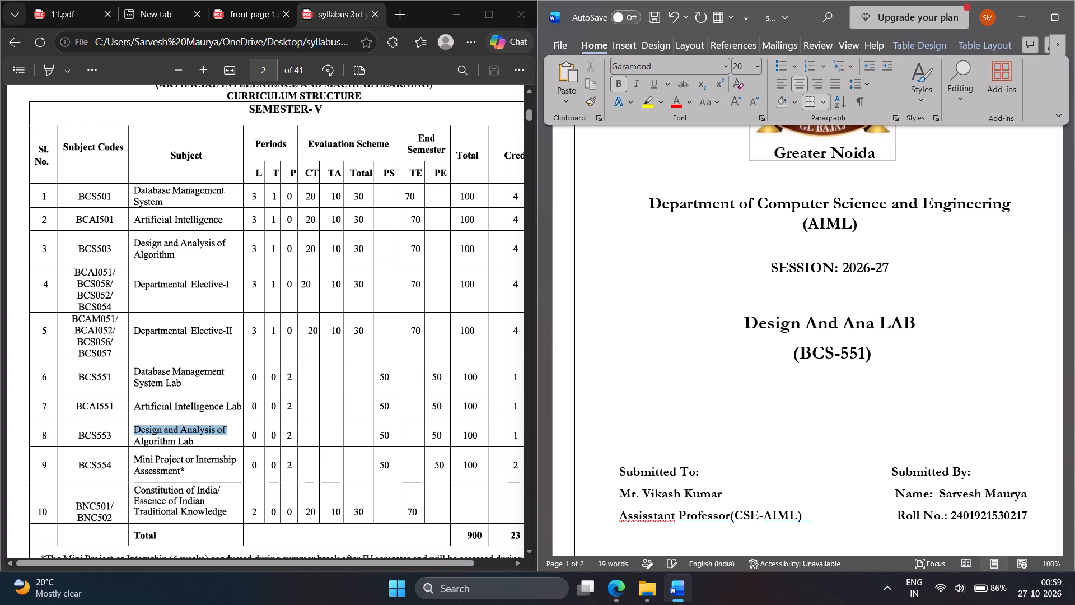
pyautogui.press('l')
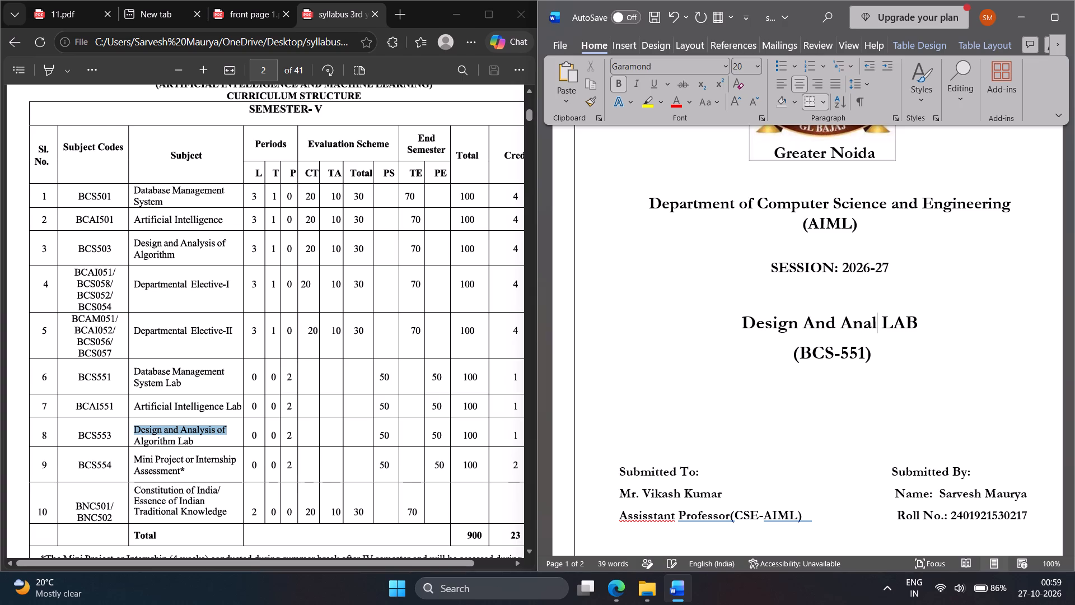
pyautogui.press('y')
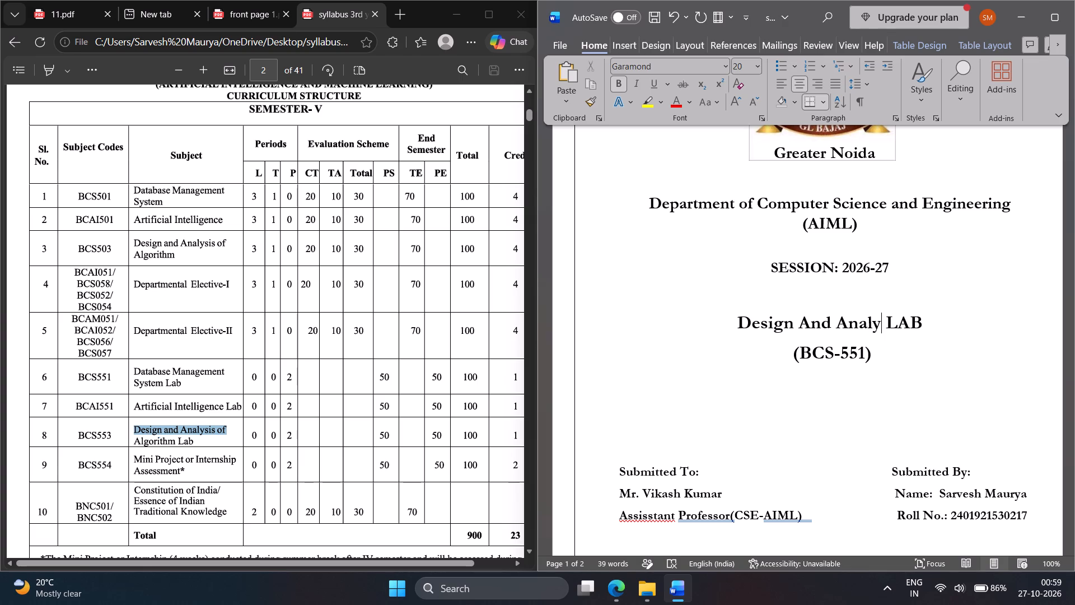
pyautogui.write('sis')
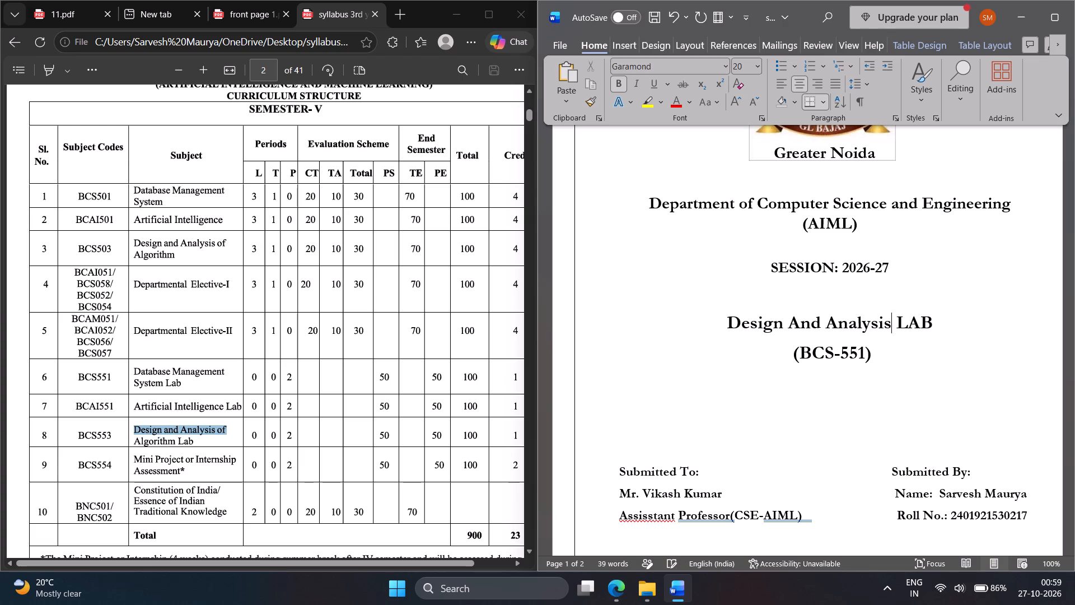
pyautogui.press('space')
pyautogui.write('of')
pyautogui.press('space')
pyautogui.write('Al')
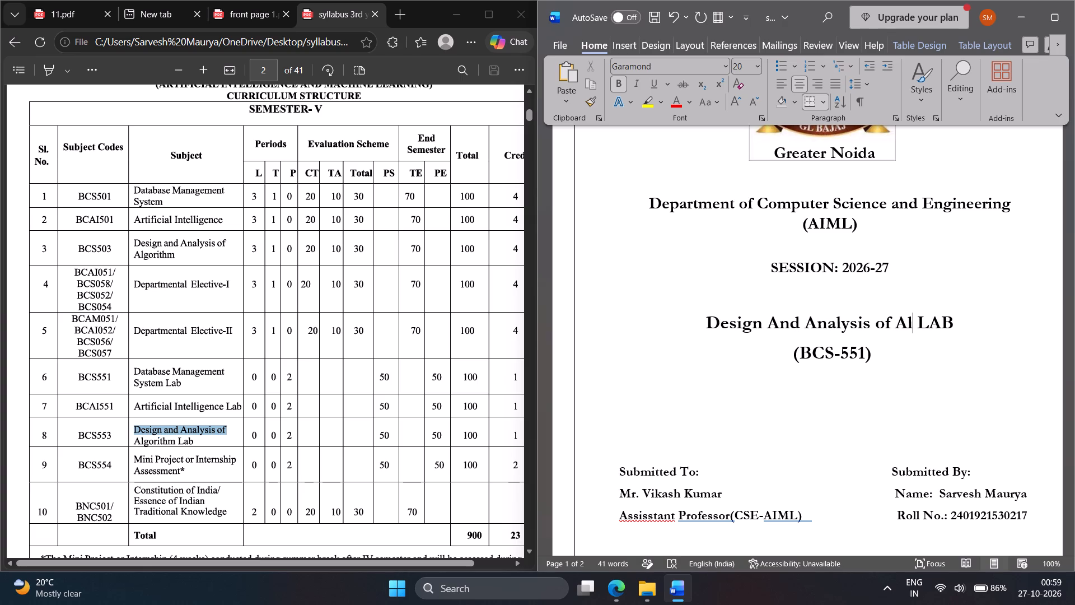
pyautogui.write('go')
pyautogui.write('rith')
pyautogui.write('m')
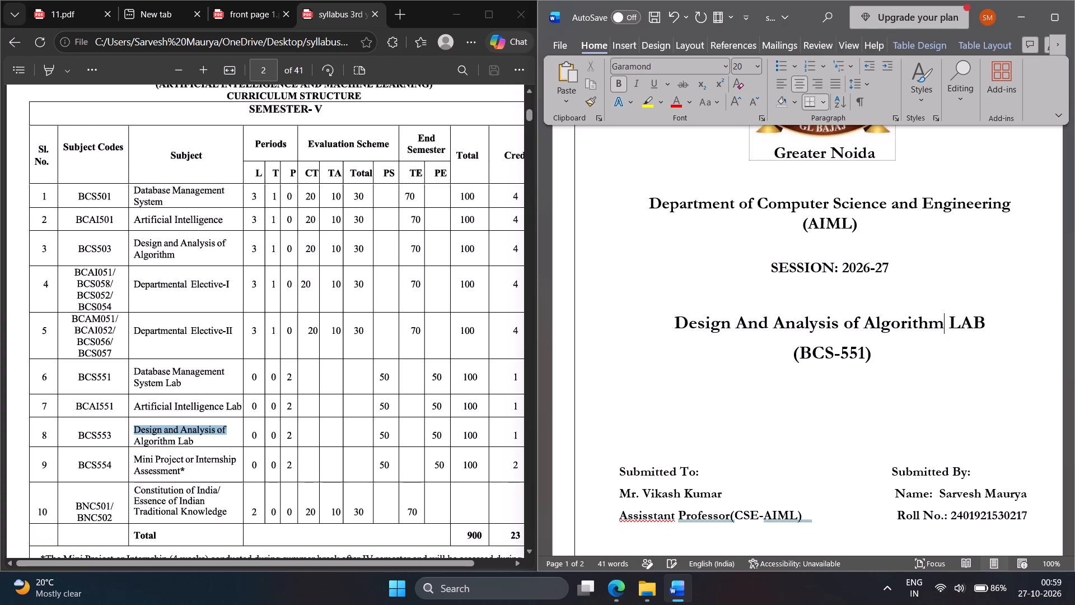
pyautogui.press('space')
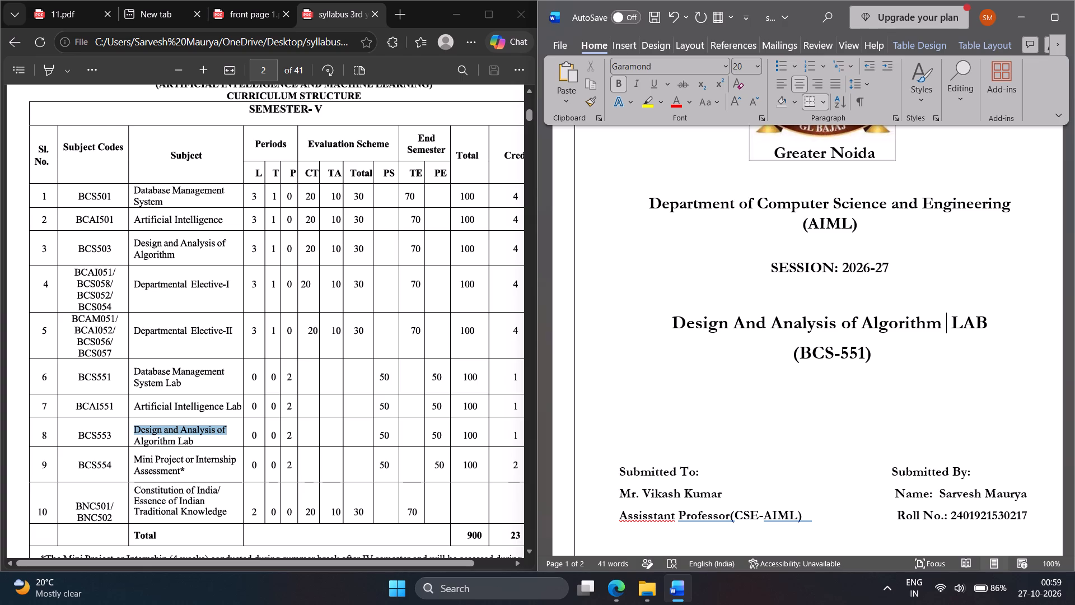
pyautogui.press('BackSpace')
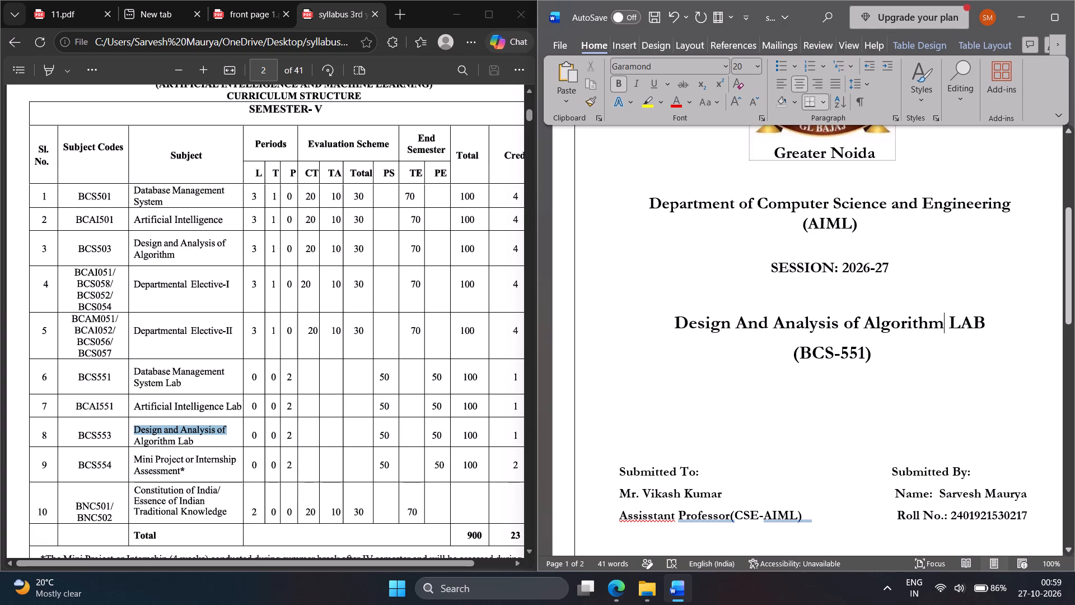
# Change the subject code under the lab title to (BCS-553).
pyautogui.scroll(-1, 752, 331)
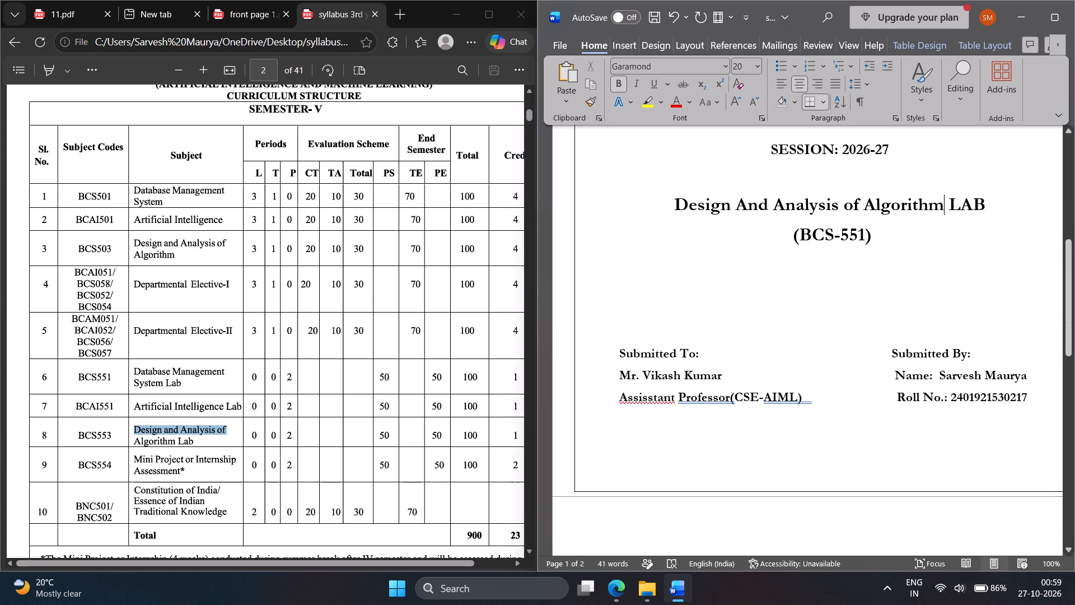
pyautogui.click(865, 236)
pyautogui.press('BackSpace')
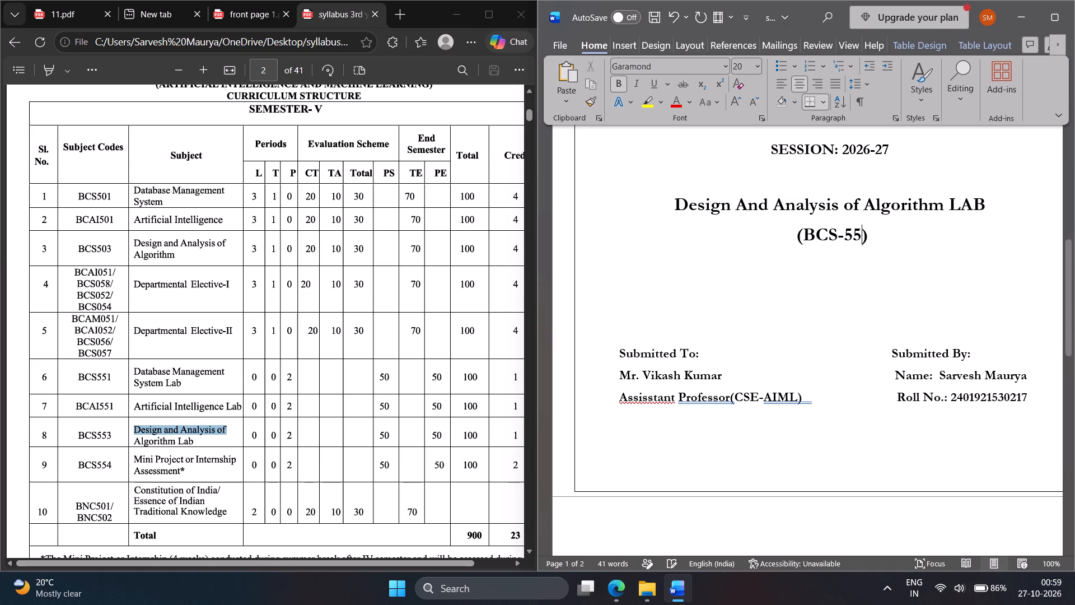
pyautogui.press('3')
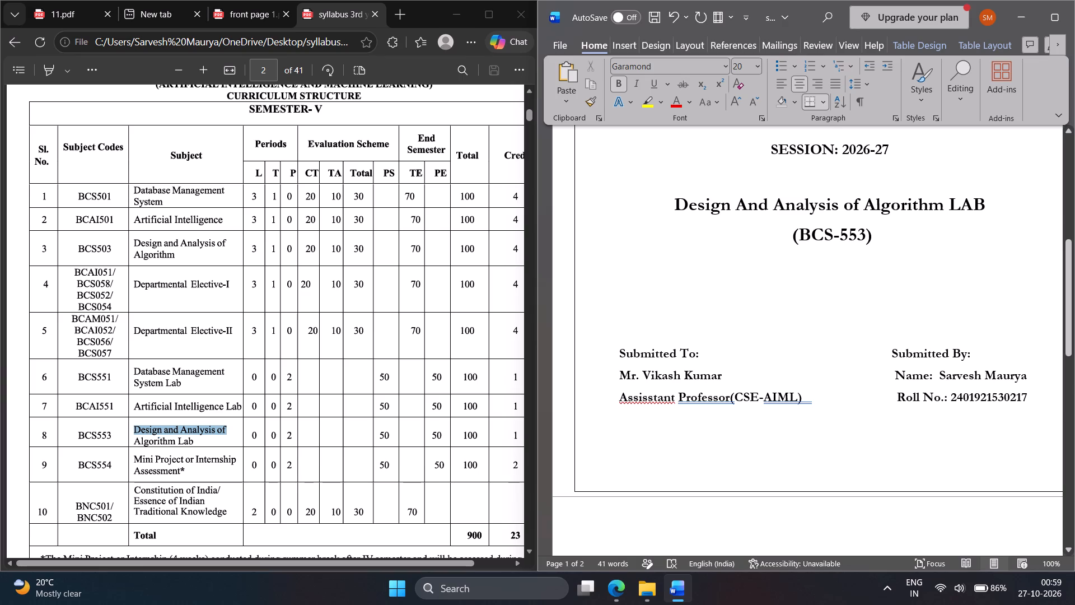
# Print the front page with Microsoft Print to PDF and save it in Downloads as front page 2.
pyautogui.scroll(-4, 856, 259)
pyautogui.scroll(8, 856, 259)
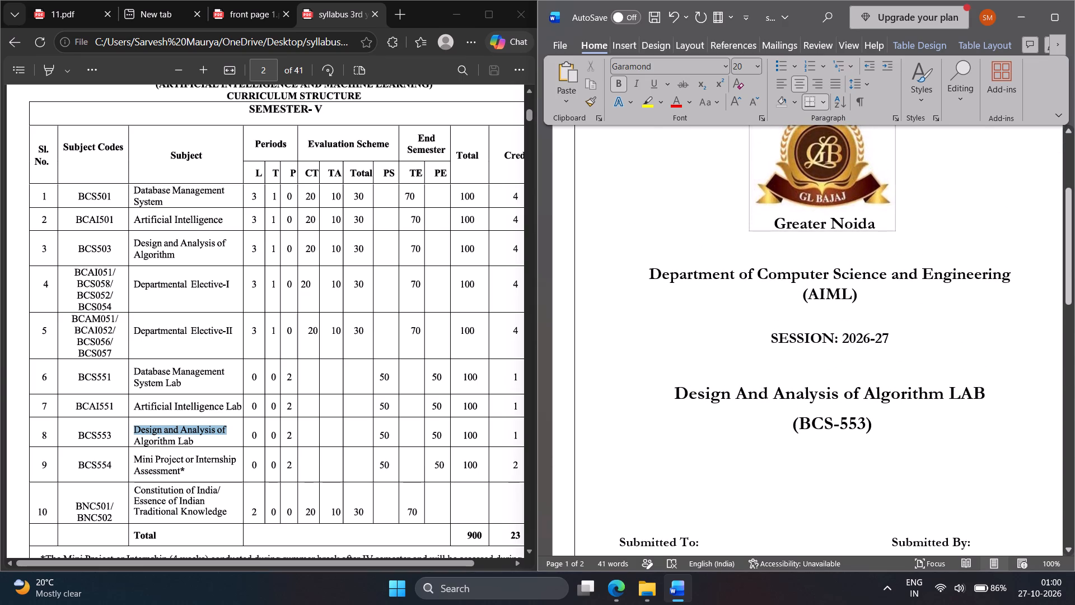
pyautogui.click(559, 38)
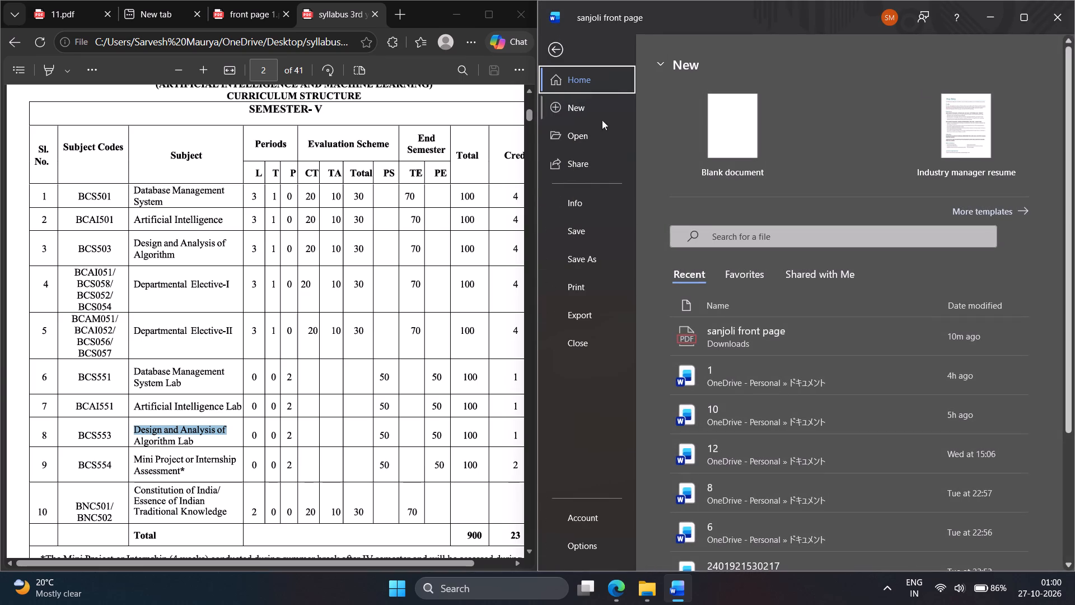
pyautogui.click(579, 287)
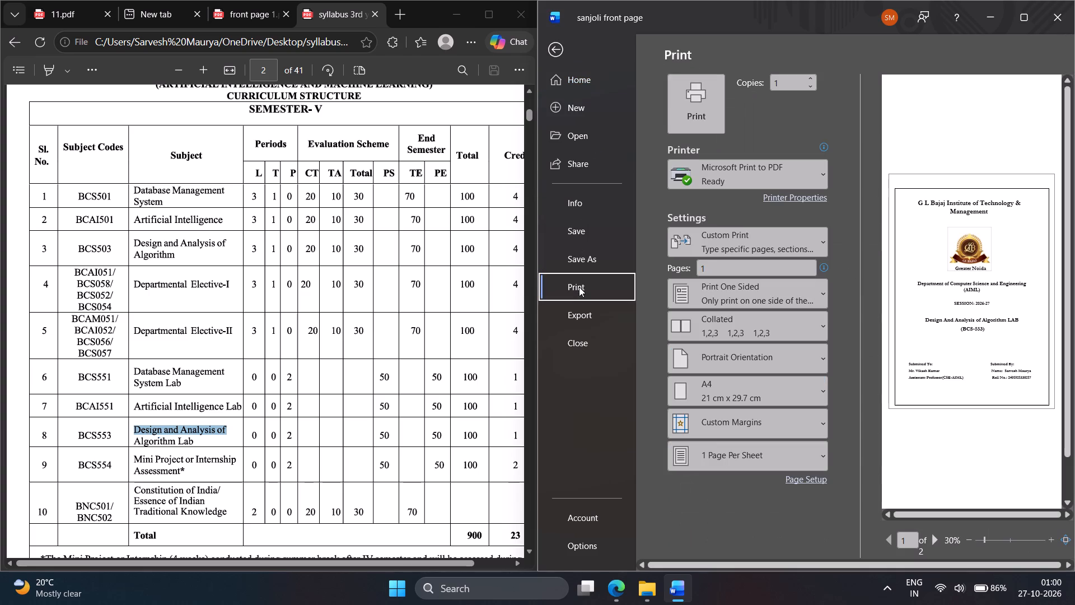
pyautogui.click(700, 104)
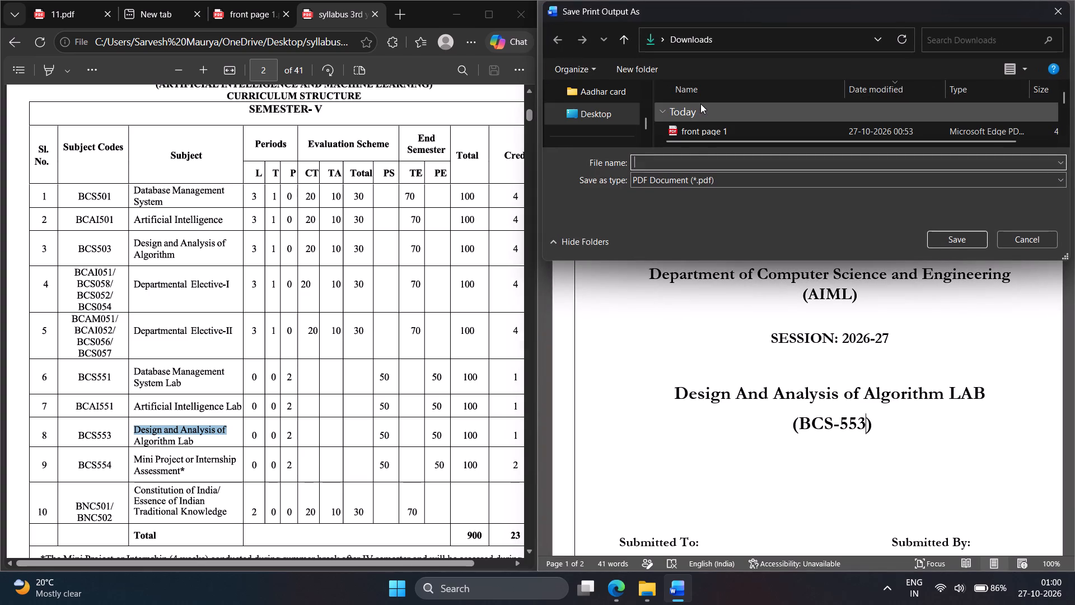
pyautogui.click(683, 158)
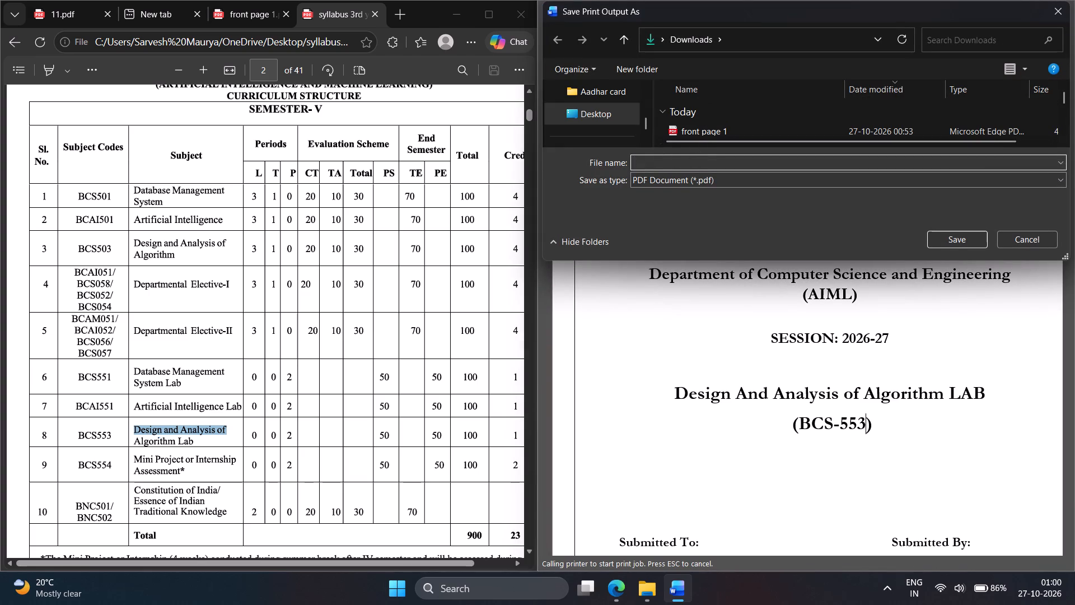
pyautogui.write('fro')
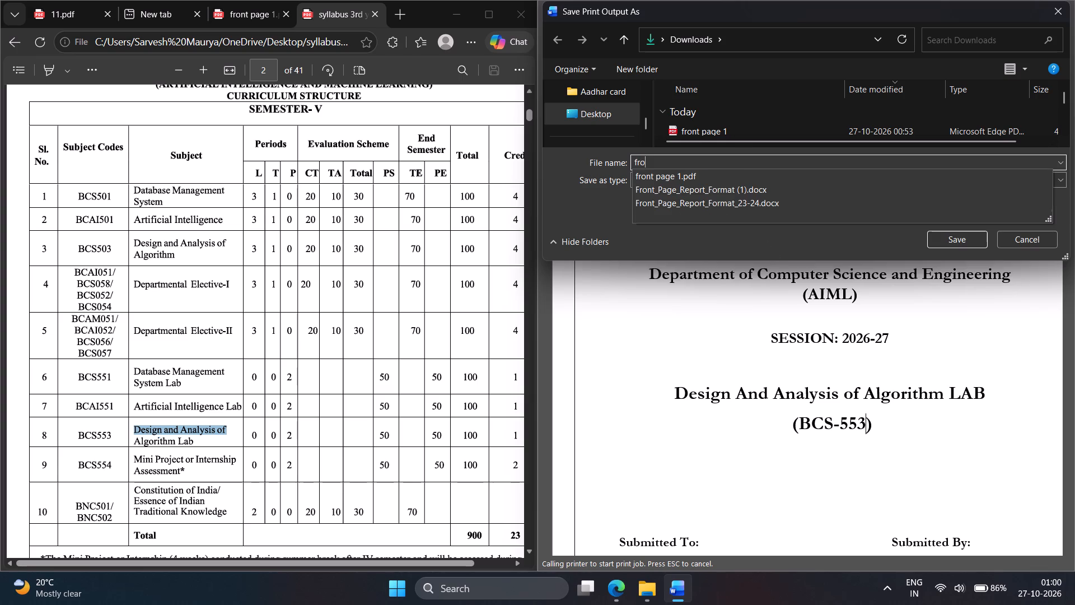
pyautogui.write('nt')
pyautogui.press('space')
pyautogui.write('pa')
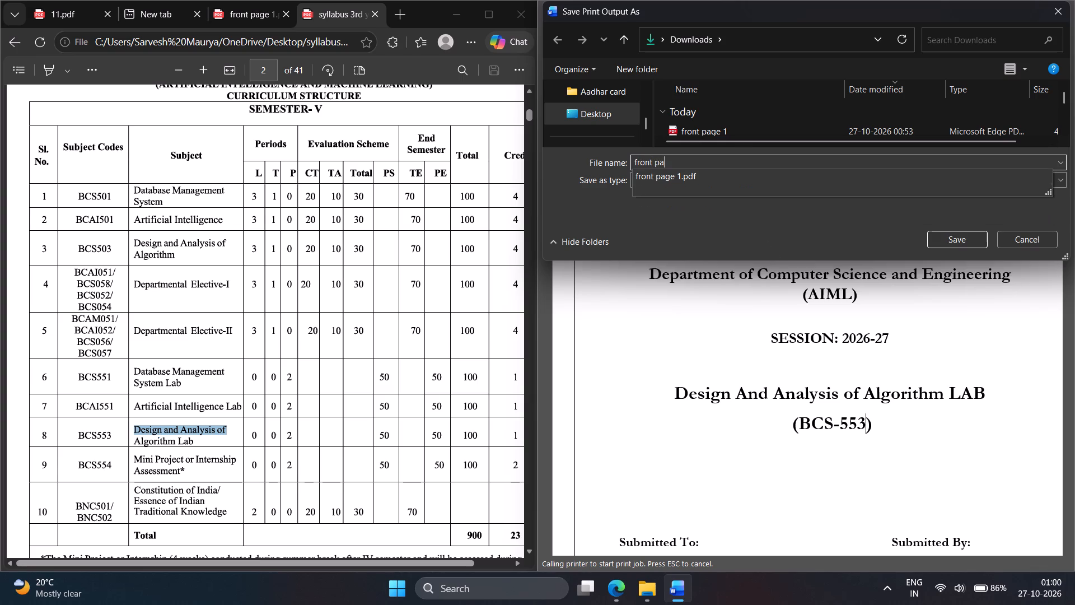
pyautogui.write('ge')
pyautogui.press('space')
pyautogui.write('2')
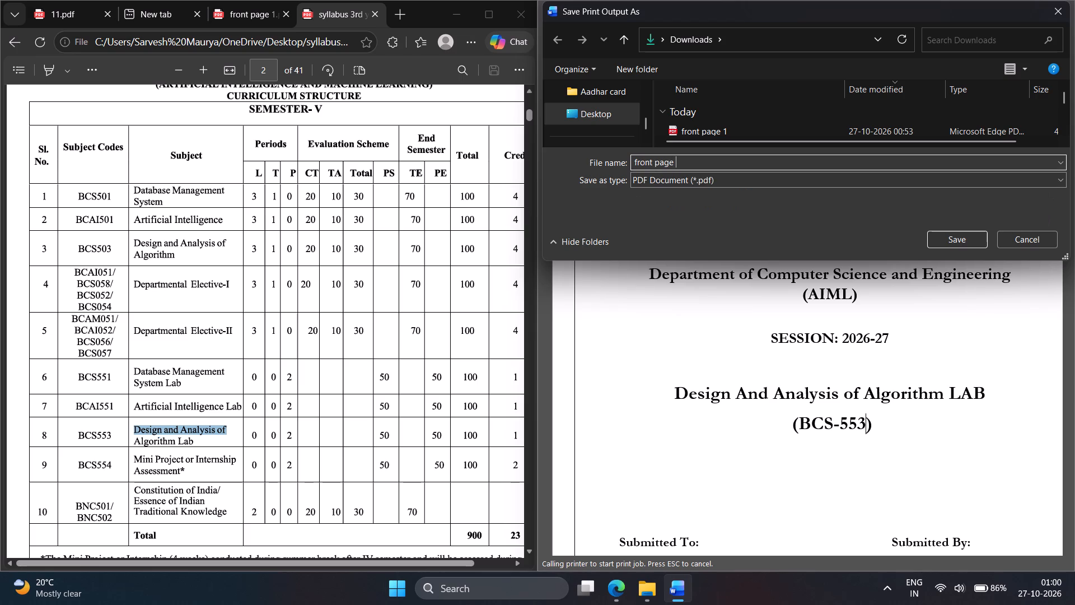
pyautogui.click(944, 238)
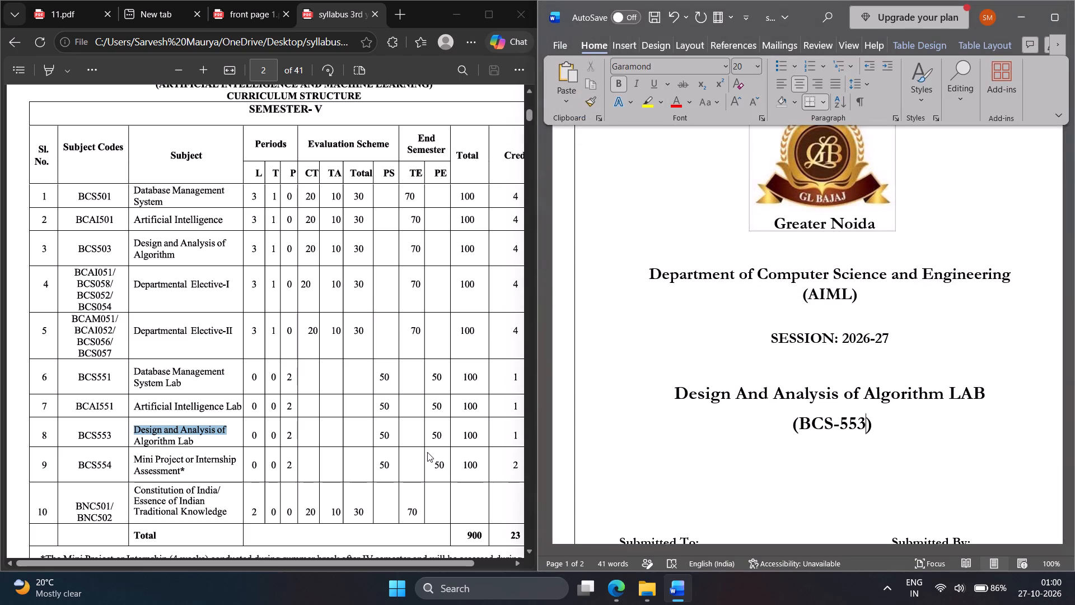
# Replace the subject name before LAB in the front page's lab title with "Artificial Intelligence".
pyautogui.scroll(-1, 340, 392)
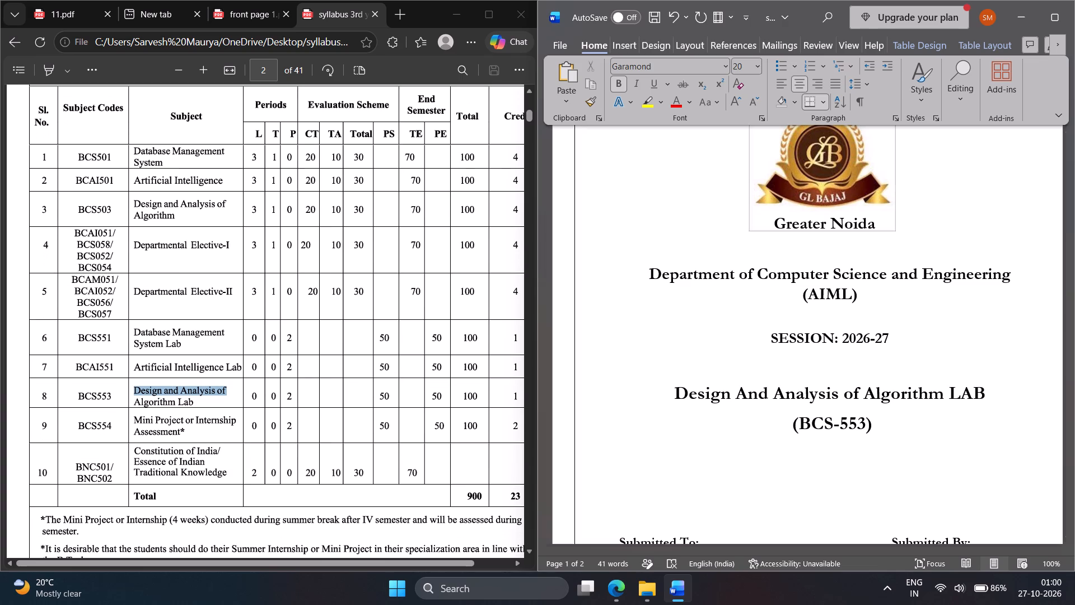
pyautogui.click(942, 394)
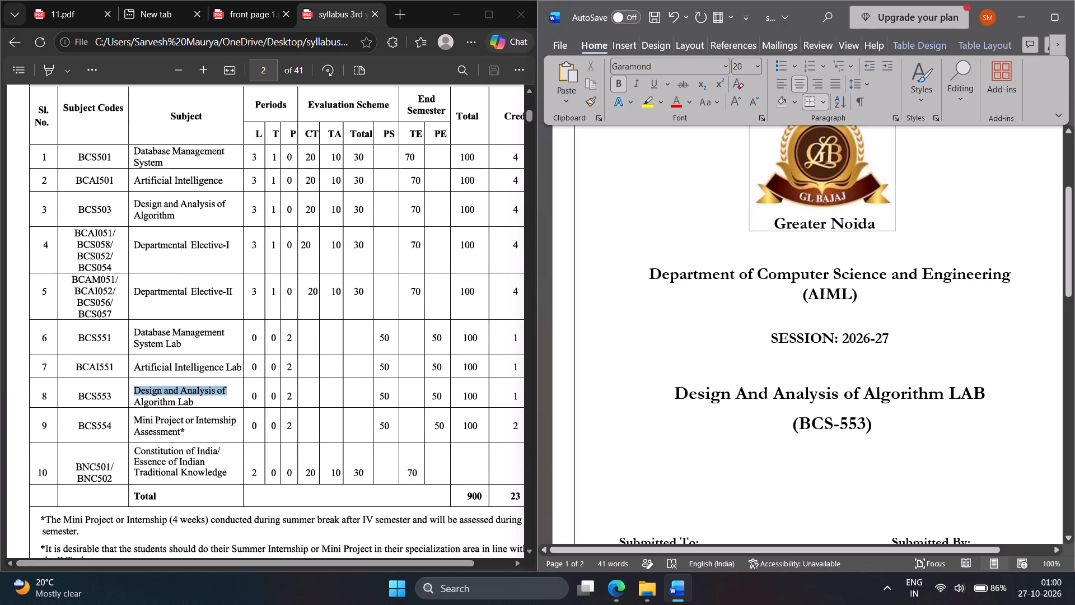
pyautogui.press('BackSpace')
pyautogui.press('BackSpace')
pyautogui.press('BackSpace')
pyautogui.press('BackSpace')
pyautogui.press('BackSpace')
pyautogui.press('BackSpace')
pyautogui.press('BackSpace')
pyautogui.press('BackSpace')
pyautogui.press('BackSpace')
pyautogui.press('BackSpace')
pyautogui.press('BackSpace')
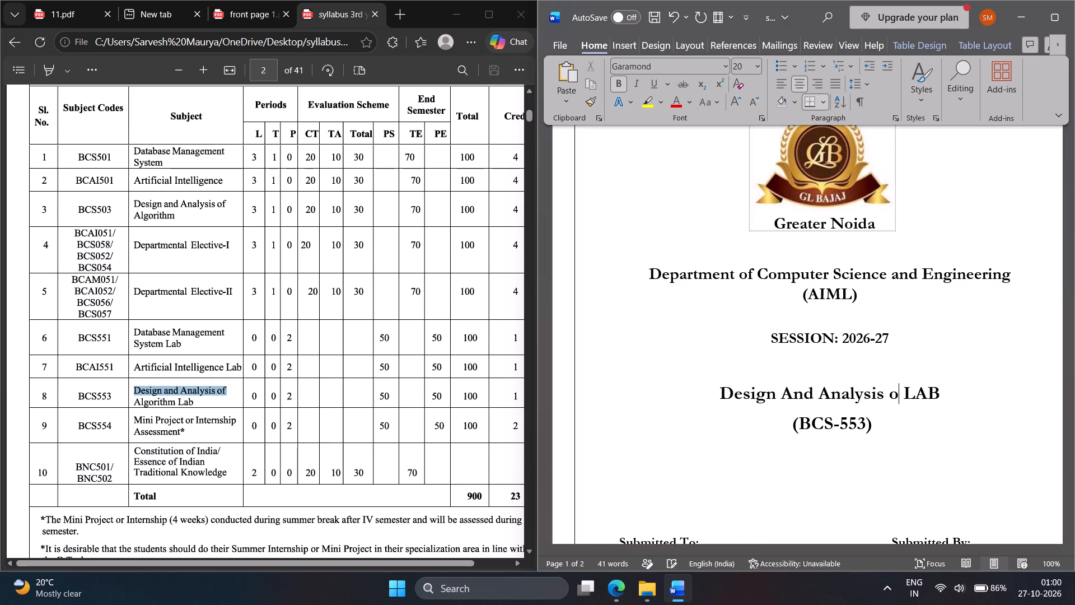
pyautogui.press('BackSpace')
pyautogui.press('BackSpace')
pyautogui.press('BackSpace')
pyautogui.press('BackSpace')
pyautogui.press('BackSpace')
pyautogui.press('BackSpace')
pyautogui.press('BackSpace')
pyautogui.press('BackSpace')
pyautogui.press('BackSpace')
pyautogui.press('BackSpace')
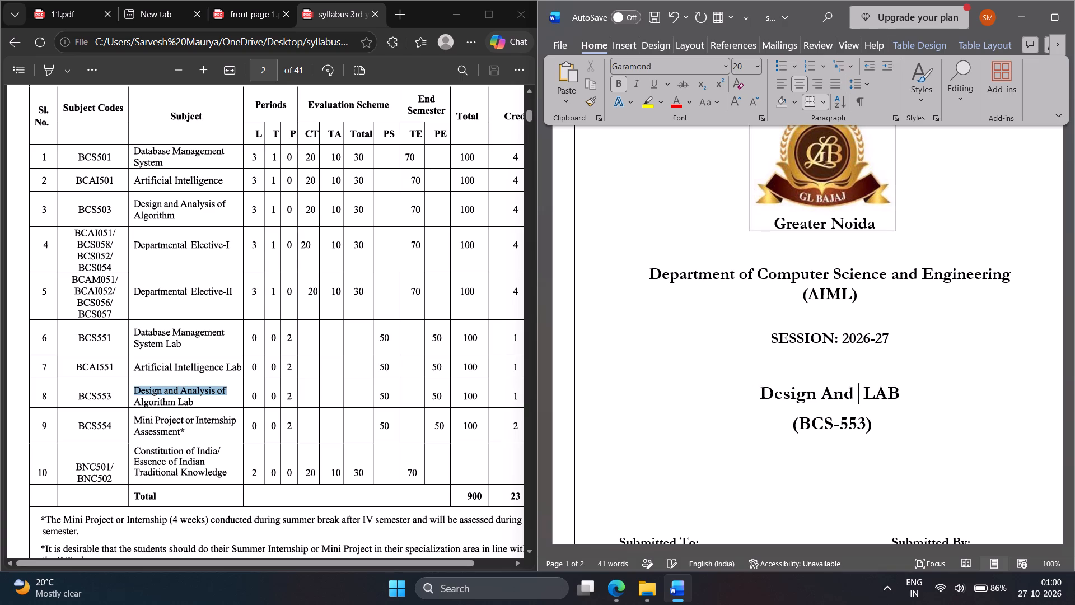
pyautogui.press('BackSpace')
pyautogui.press('BackSpace')
pyautogui.press('BackSpace')
pyautogui.press('BackSpace')
pyautogui.press('BackSpace')
pyautogui.press('BackSpace')
pyautogui.press('BackSpace')
pyautogui.press('BackSpace')
pyautogui.press('BackSpace')
pyautogui.press('BackSpace')
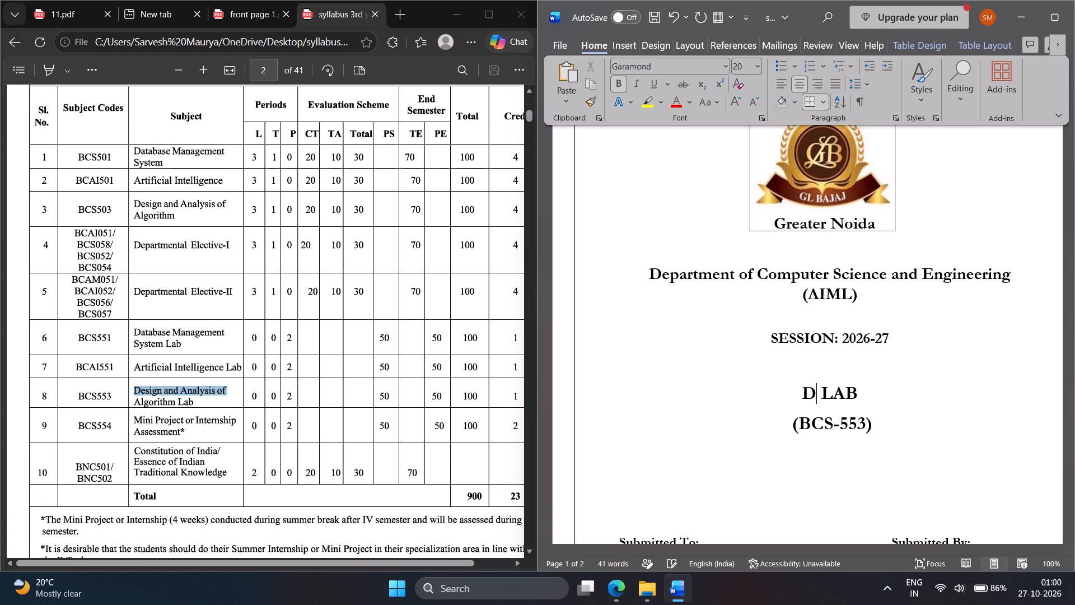
pyautogui.press('BackSpace')
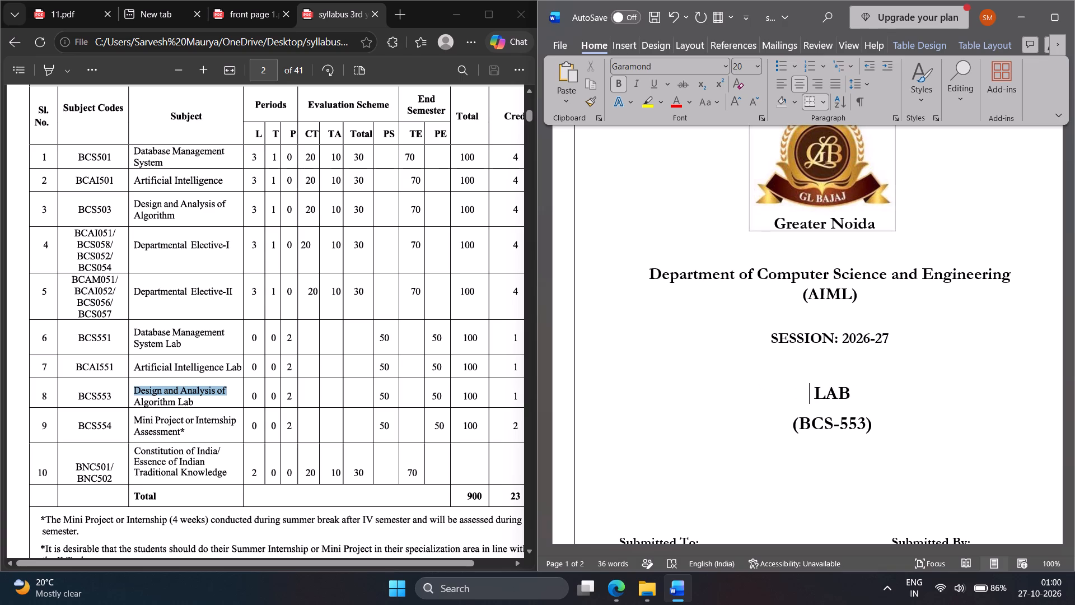
pyautogui.write('Ar')
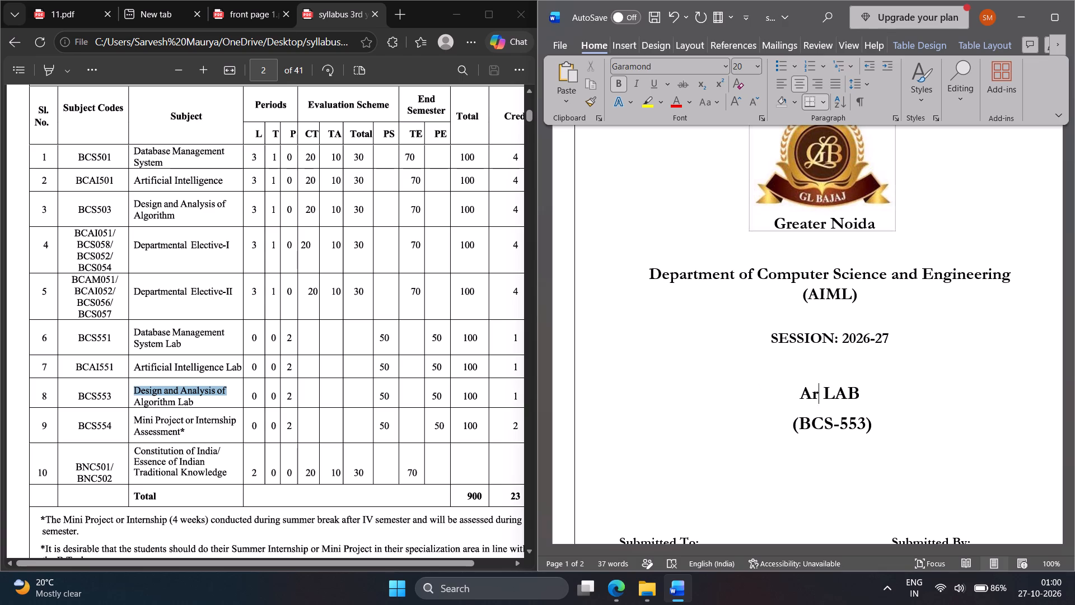
pyautogui.write('ti')
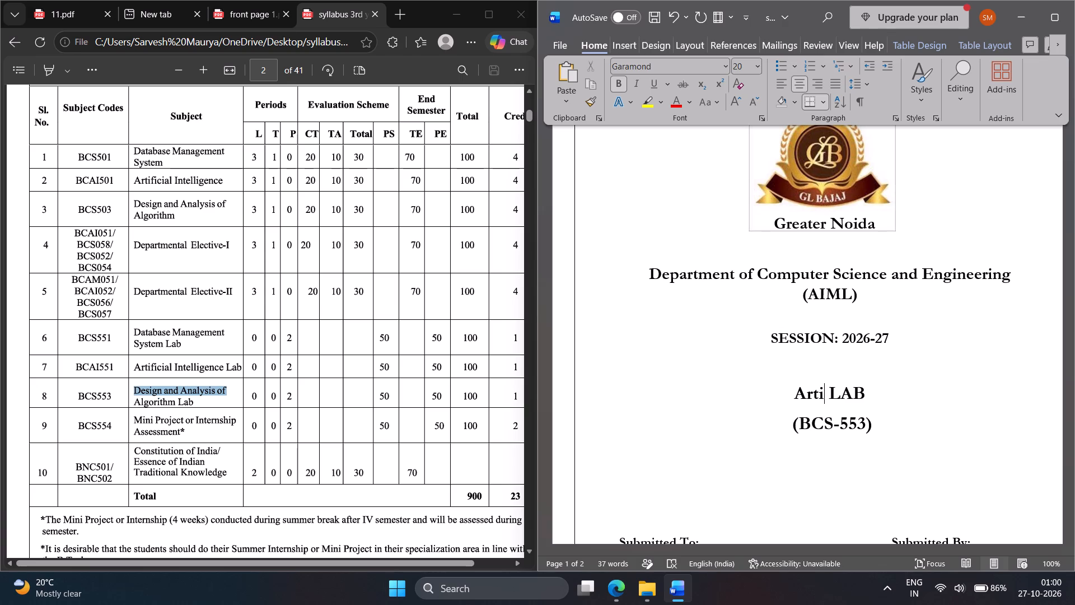
pyautogui.write('fi')
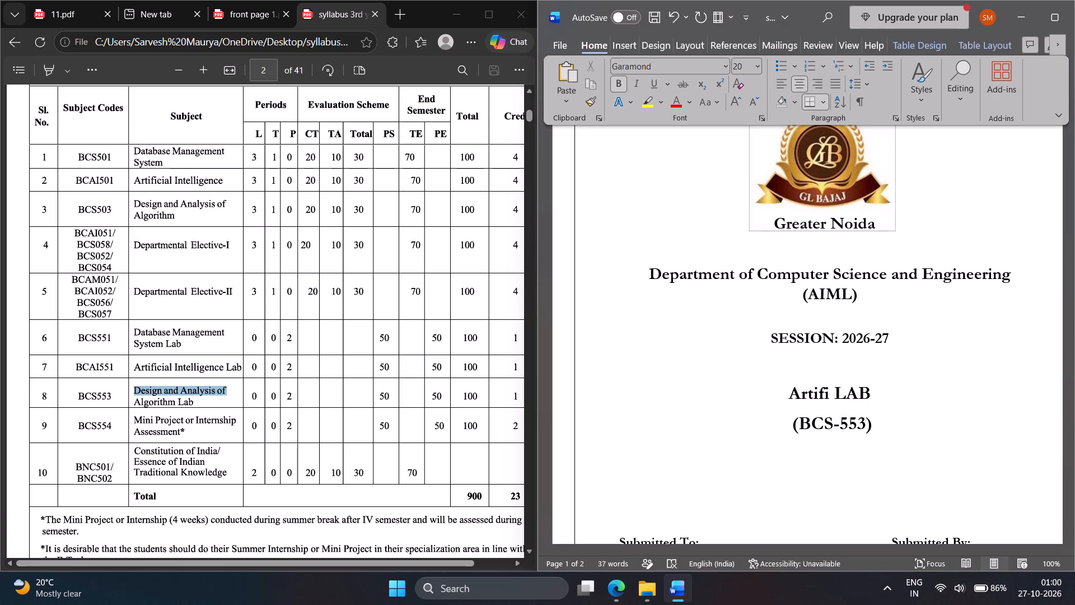
pyautogui.write('ci')
pyautogui.write('al')
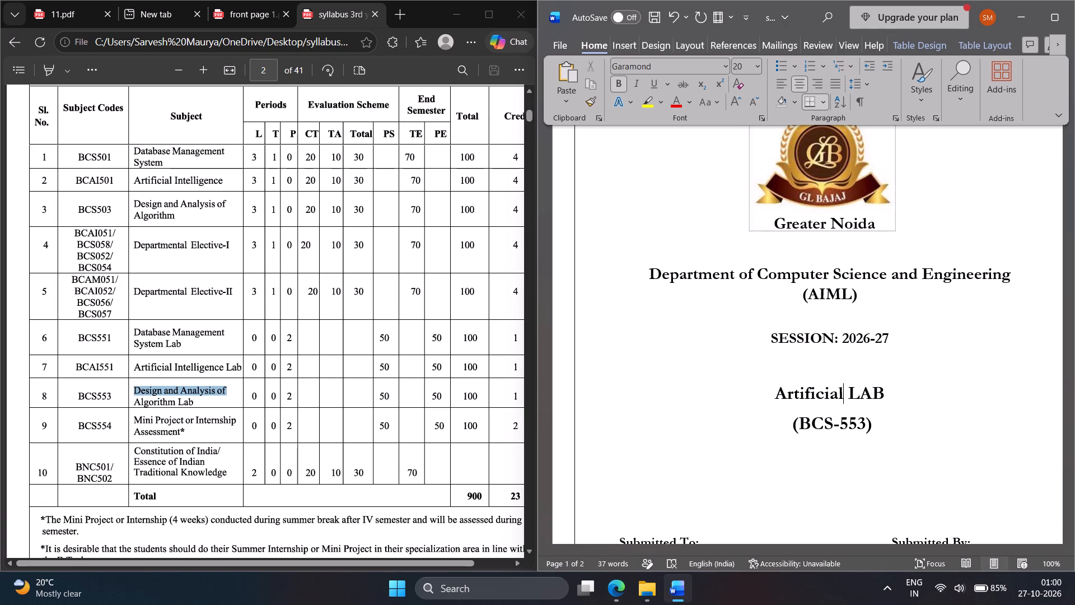
pyautogui.press('space')
pyautogui.write('Int')
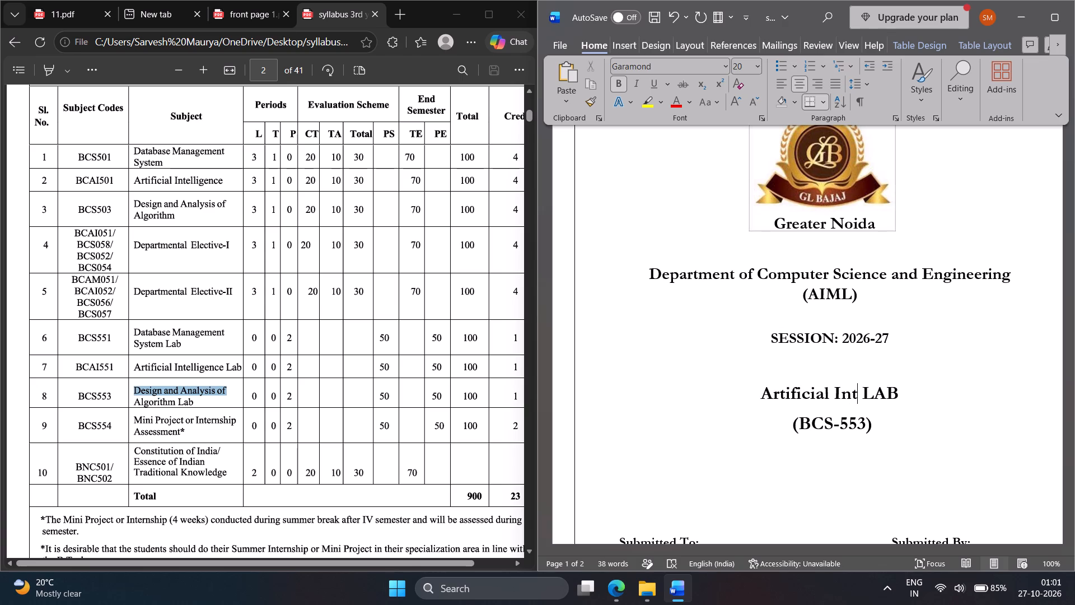
pyautogui.write('elli')
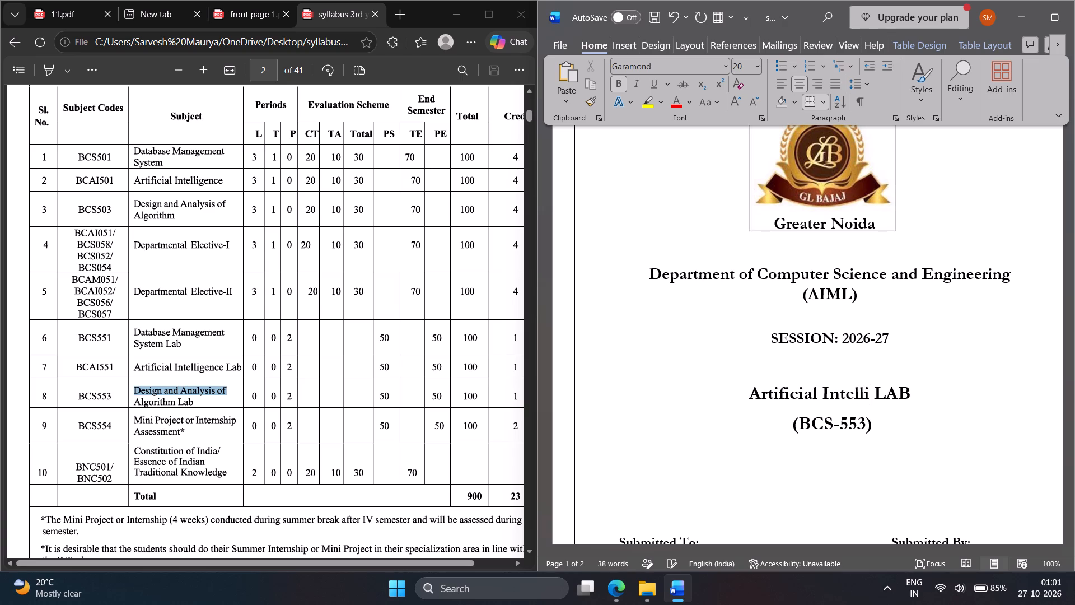
pyautogui.write('gece')
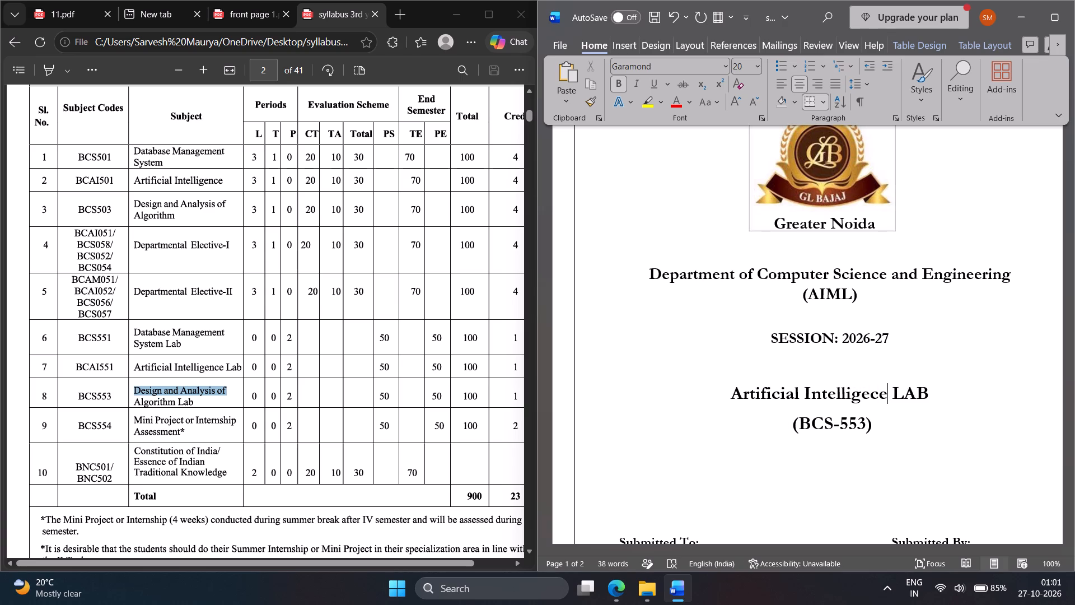
pyautogui.press('Left')
pyautogui.press('Left')
pyautogui.press('n')
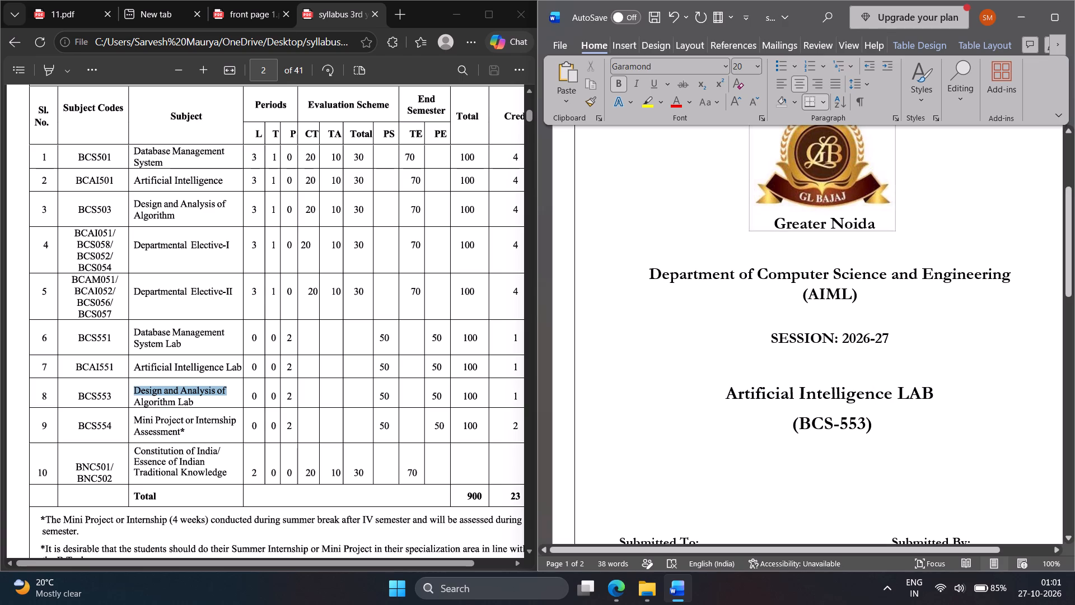
pyautogui.click(895, 394)
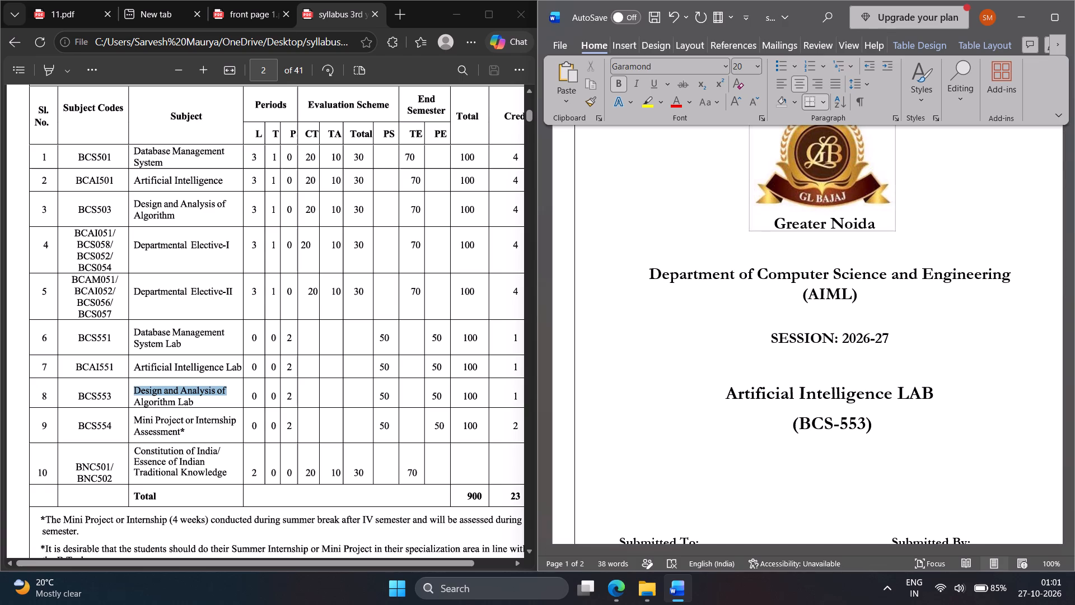
# Change the subject code under the lab title to (BCAI-551).
pyautogui.click(835, 423)
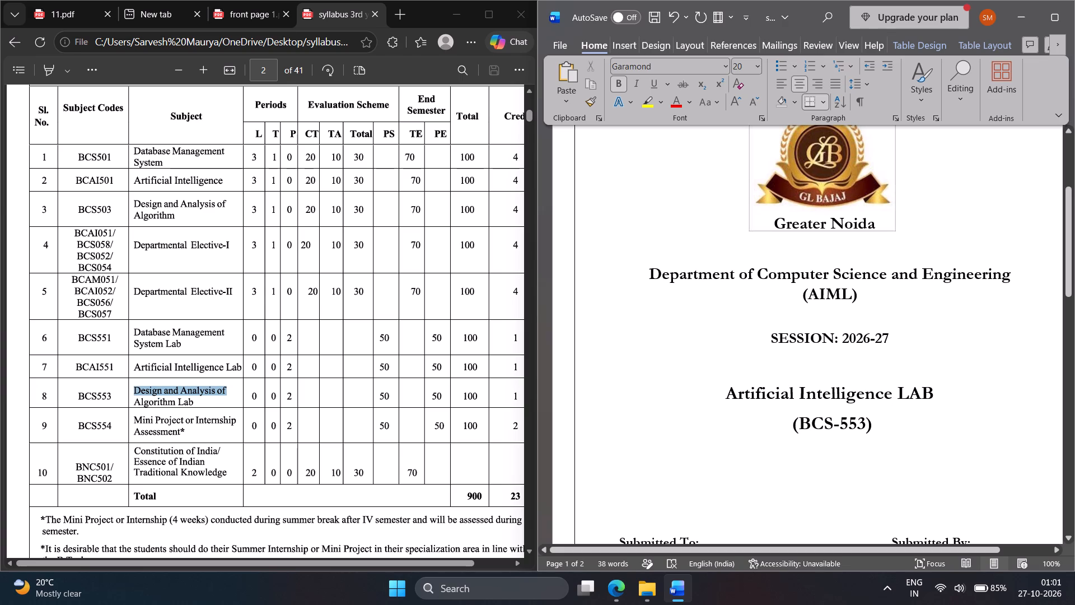
pyautogui.press('BackSpace')
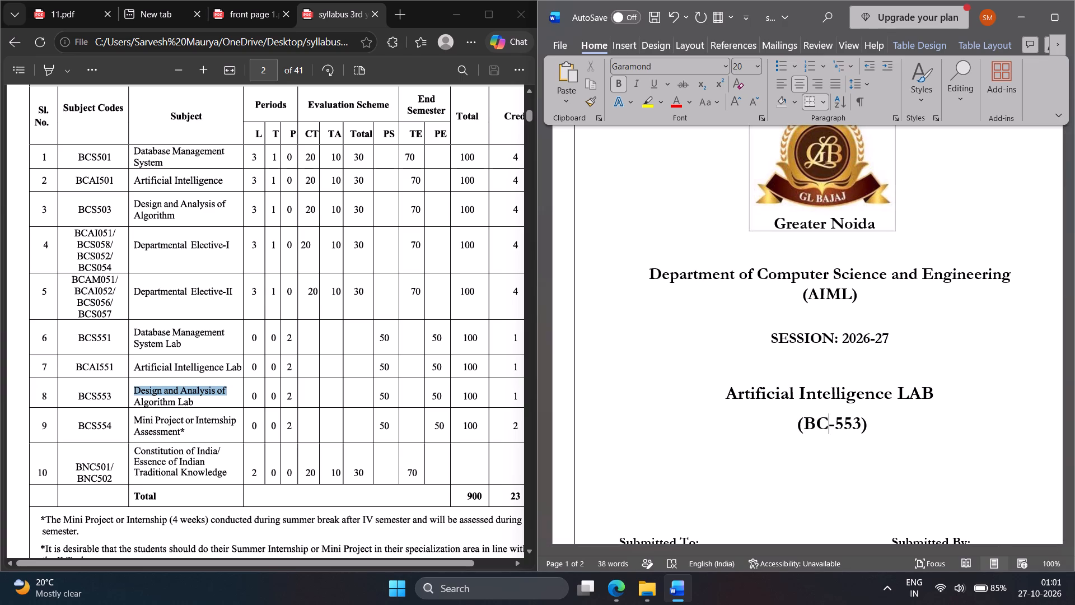
pyautogui.write('AI')
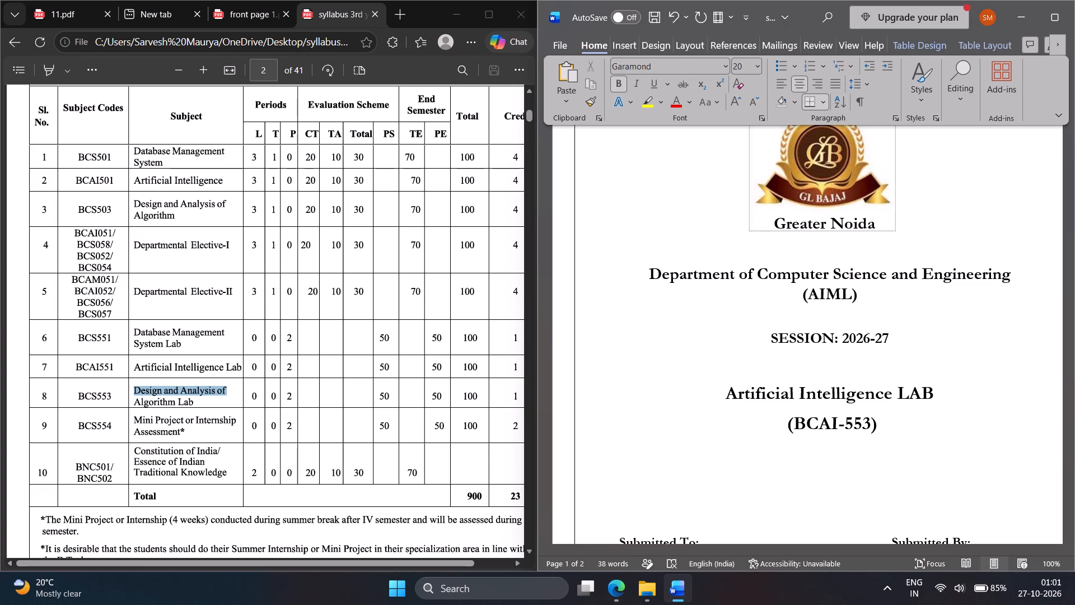
pyautogui.click(870, 421)
pyautogui.press('BackSpace')
pyautogui.press('1')
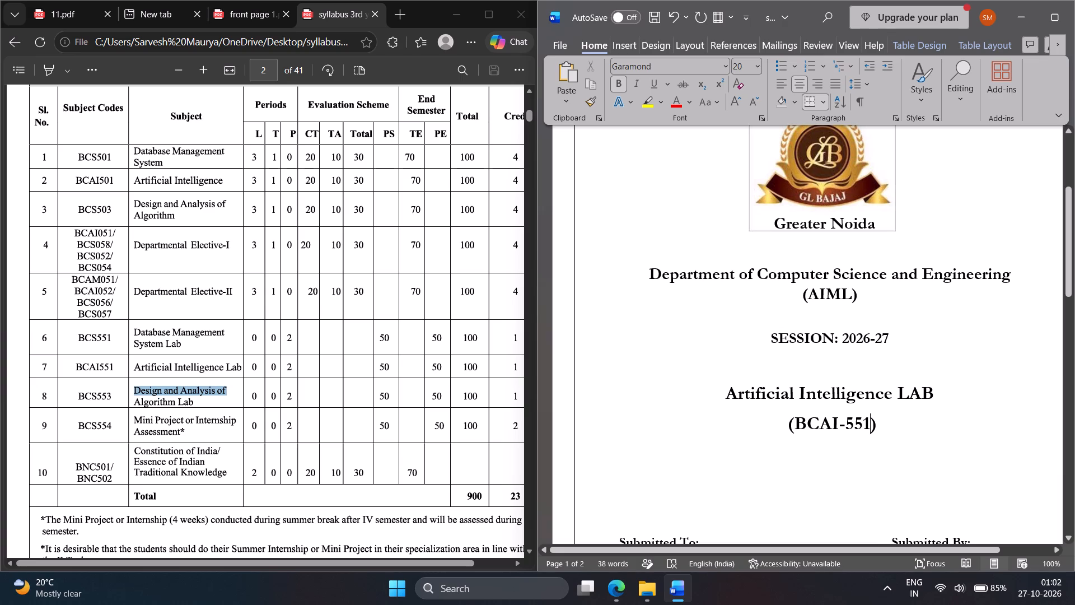
# Place the text cursor at the end of the teacher's name under Submitted To.
pyautogui.scroll(-3, 872, 453)
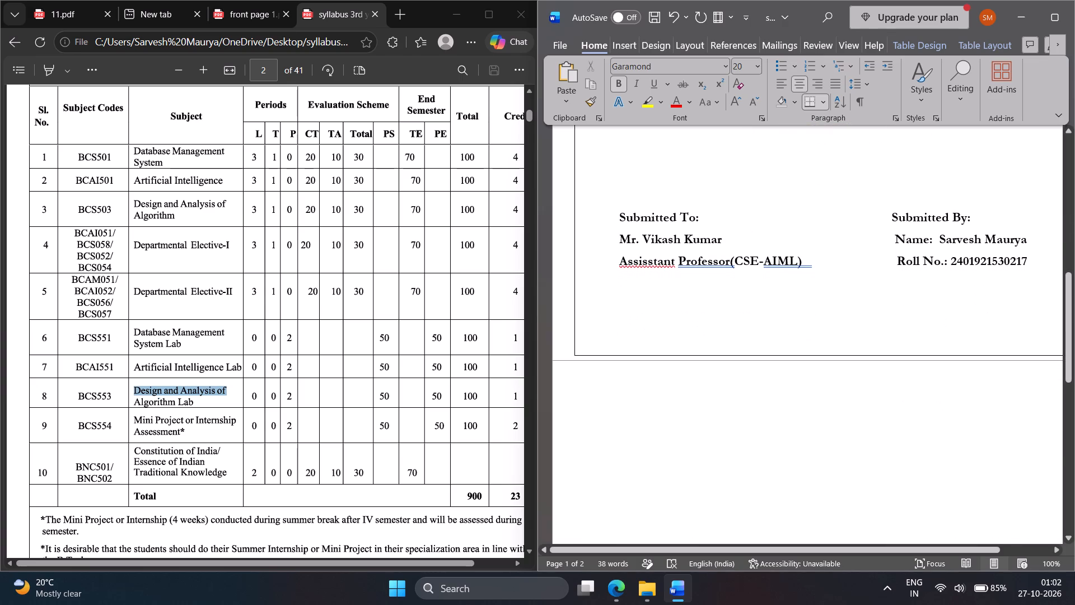
pyautogui.click(721, 240)
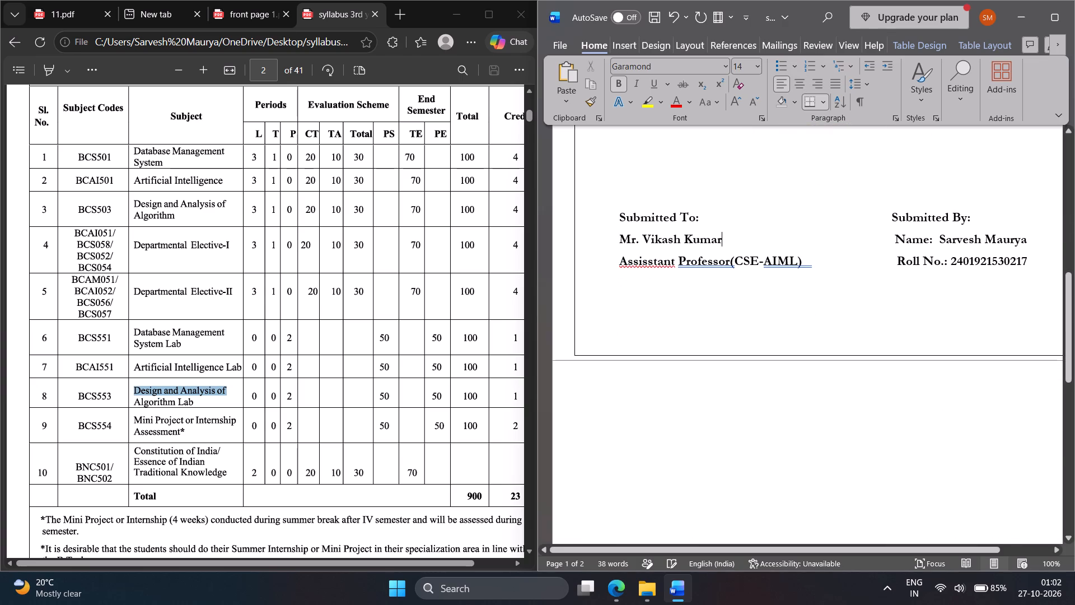
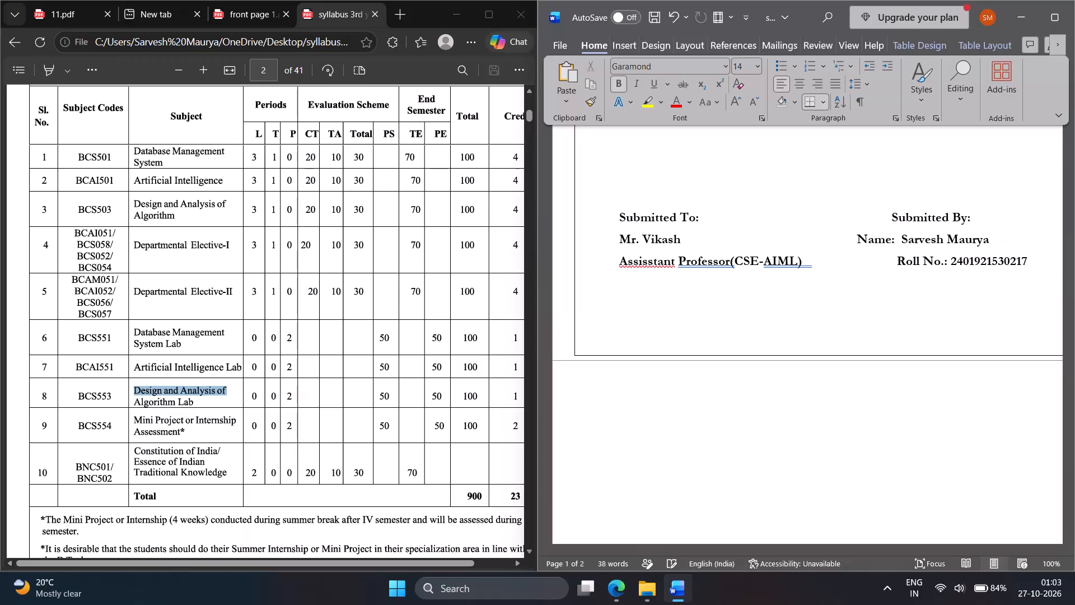
# Replace the teacher's name after "Mr." under Submitted To with the new teacher's full name.
pyautogui.press('BackSpace')
pyautogui.press('BackSpace')
pyautogui.press('BackSpace')
pyautogui.press('BackSpace')
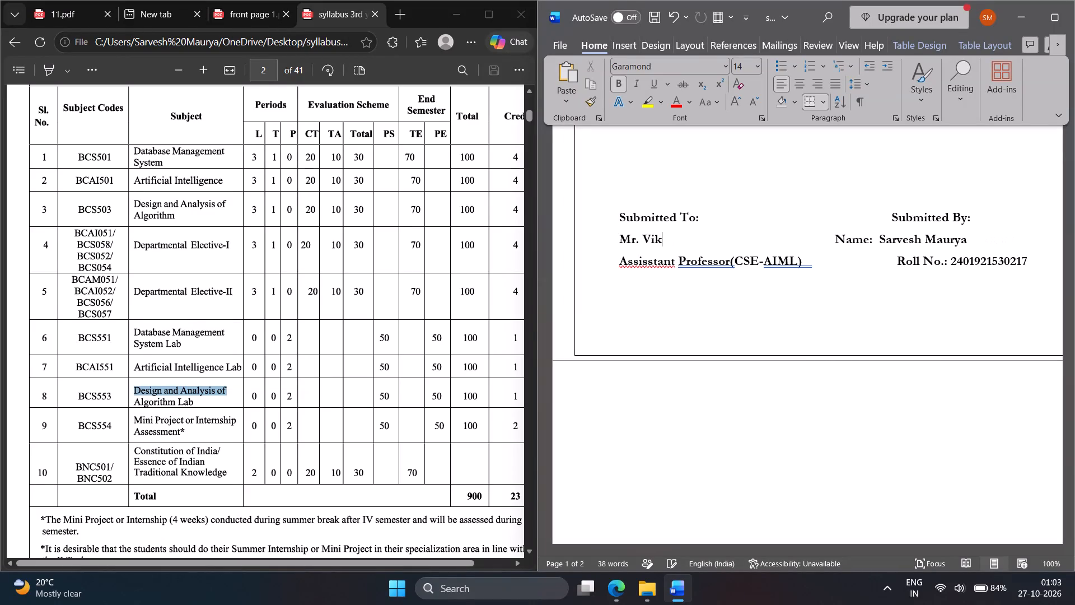
pyautogui.press('BackSpace')
pyautogui.press('BackSpace')
pyautogui.press('BackSpace')
pyautogui.press('BackSpace')
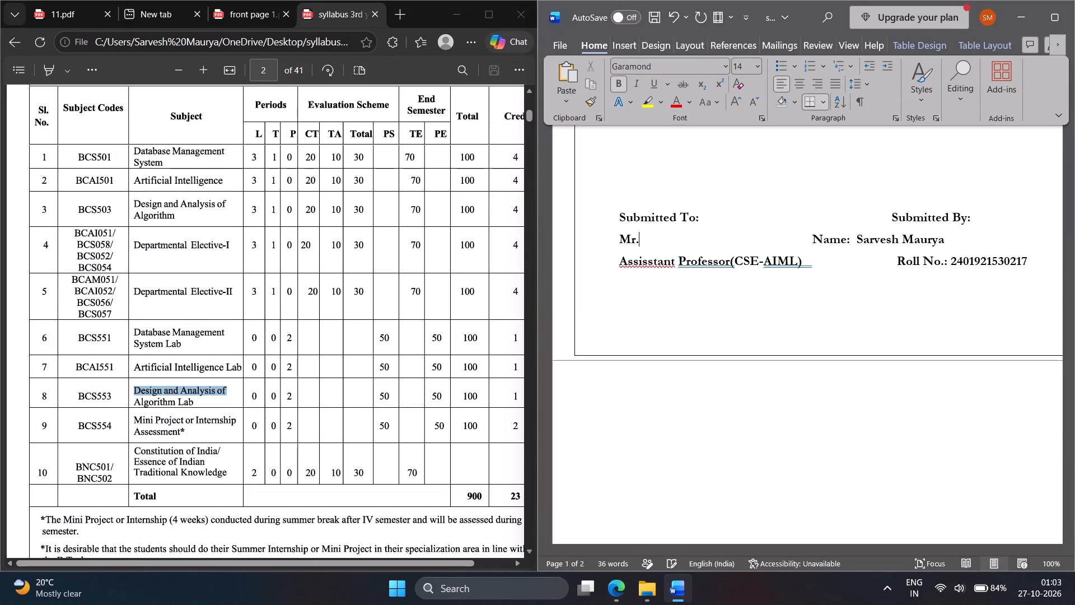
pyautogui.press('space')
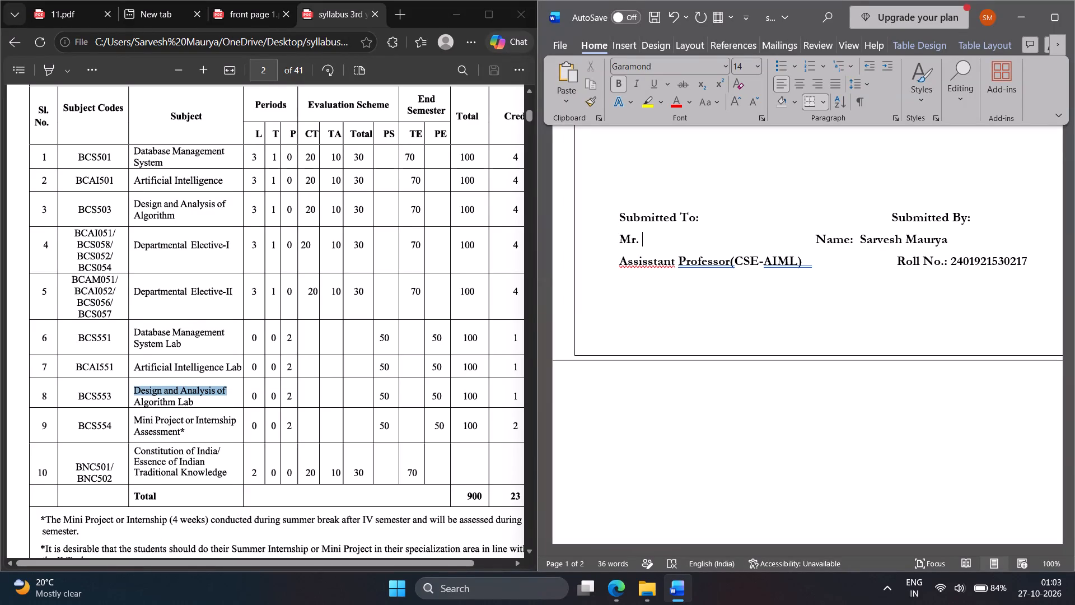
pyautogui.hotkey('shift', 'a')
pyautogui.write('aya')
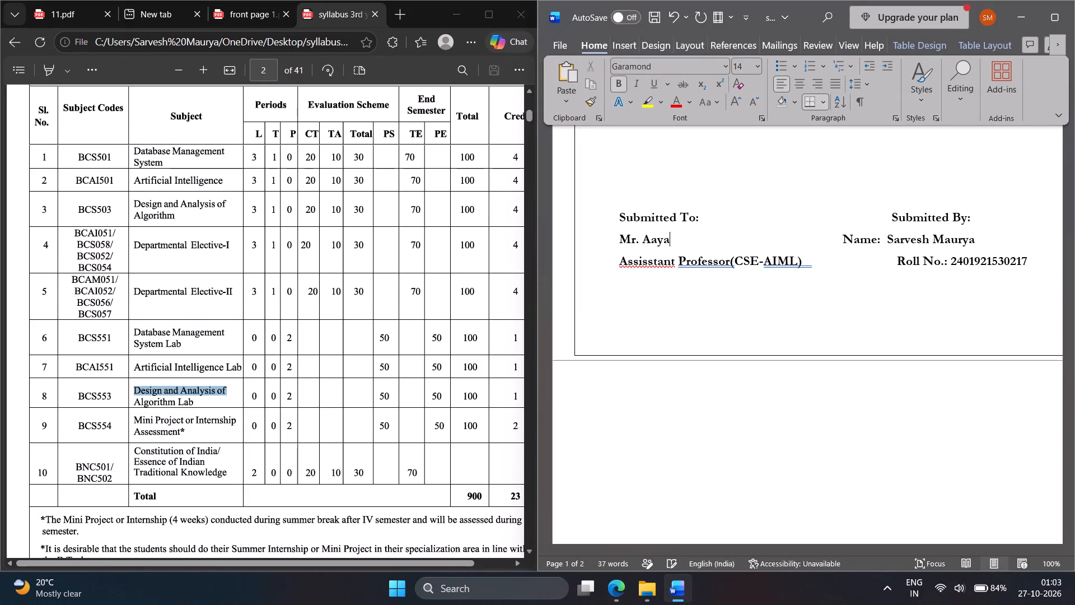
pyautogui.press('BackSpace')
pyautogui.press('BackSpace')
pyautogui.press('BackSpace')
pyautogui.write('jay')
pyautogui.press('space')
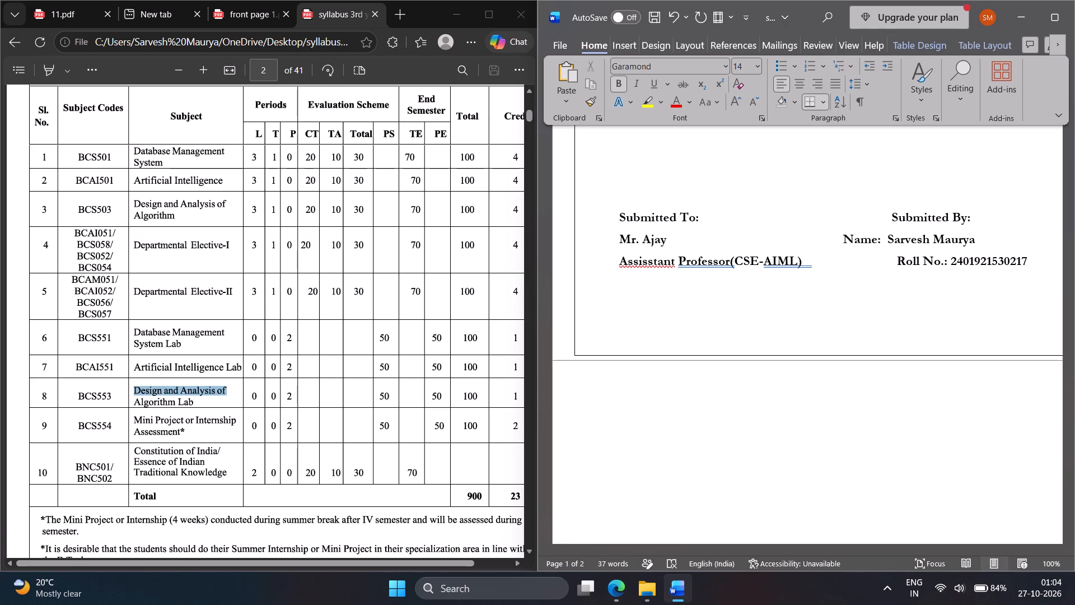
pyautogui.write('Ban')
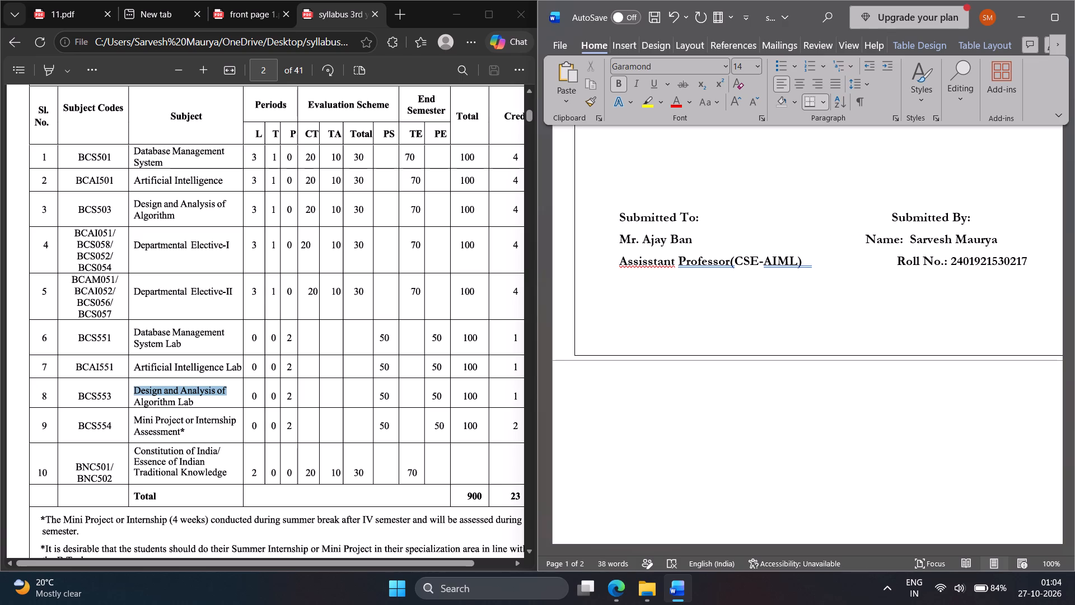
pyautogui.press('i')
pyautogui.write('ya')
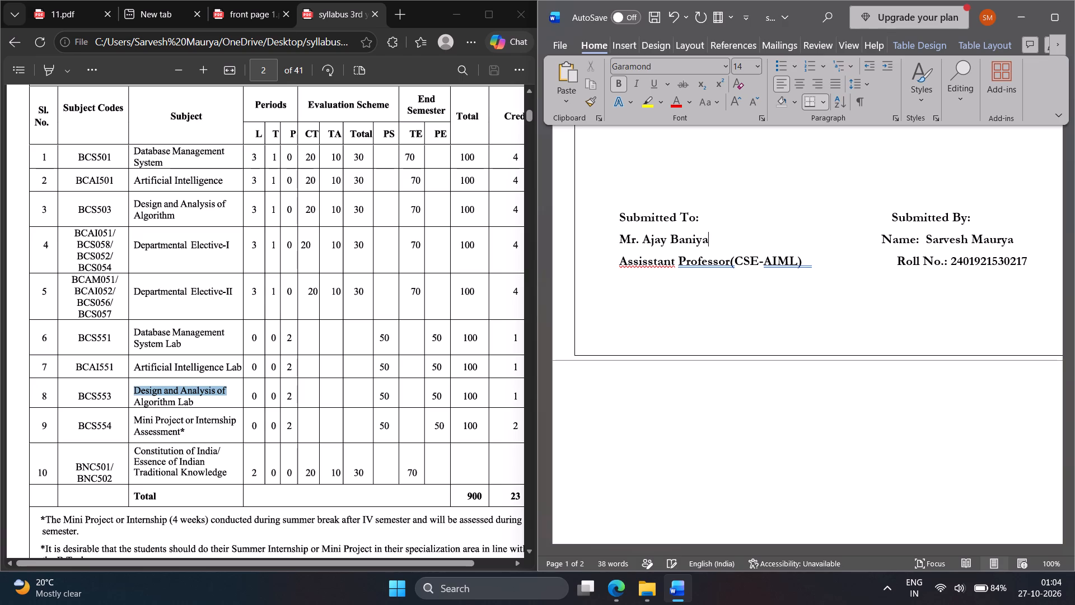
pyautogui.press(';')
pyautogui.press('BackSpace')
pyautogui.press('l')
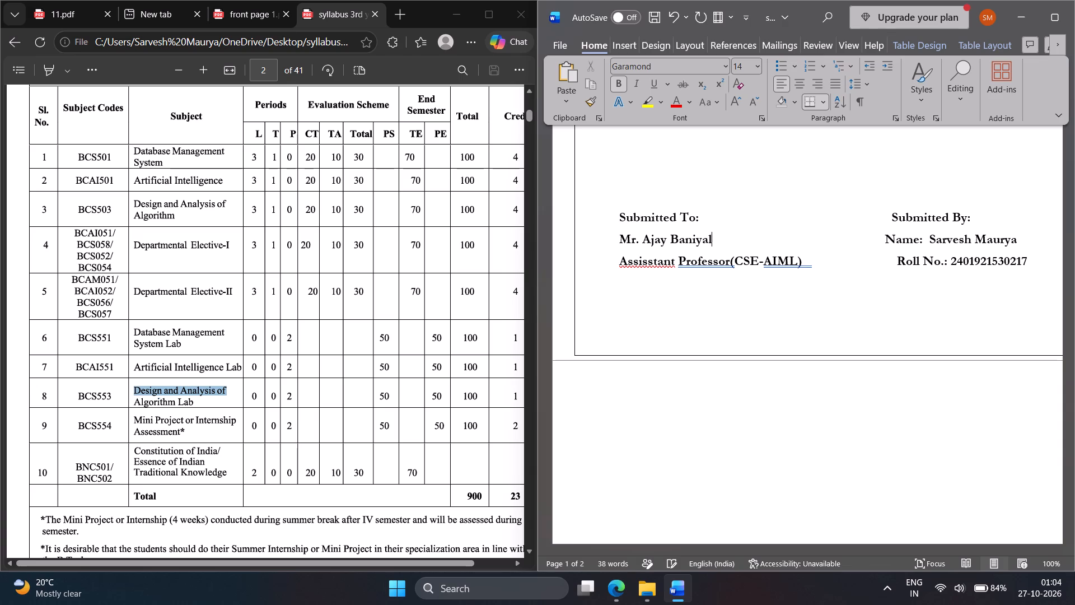
# Realign the Submitted By block by adding three spaces before the Name line and one space before the Submitted By heading.
pyautogui.click(882, 242)
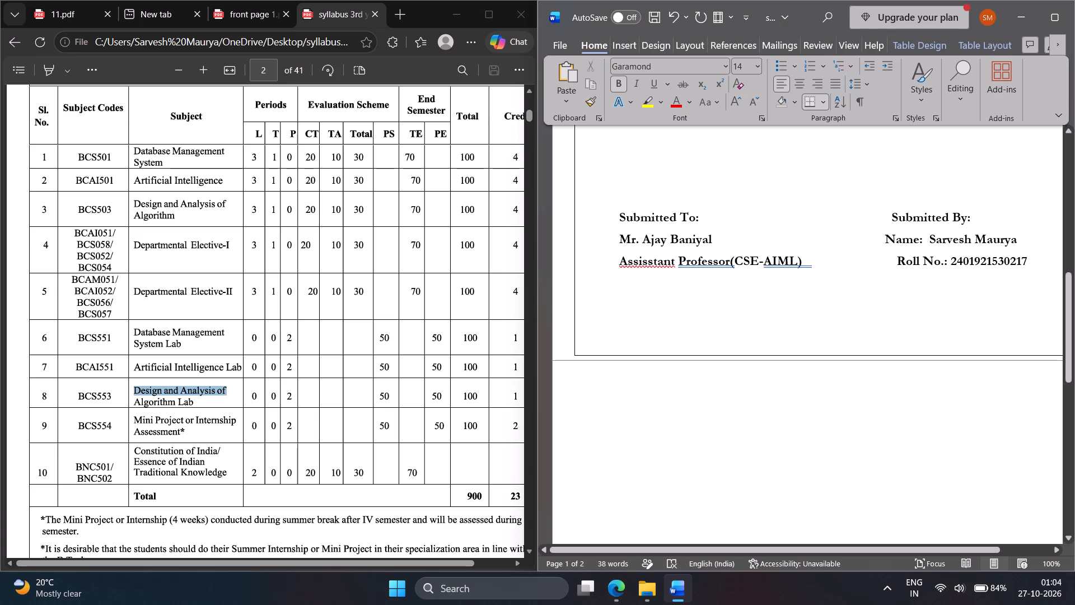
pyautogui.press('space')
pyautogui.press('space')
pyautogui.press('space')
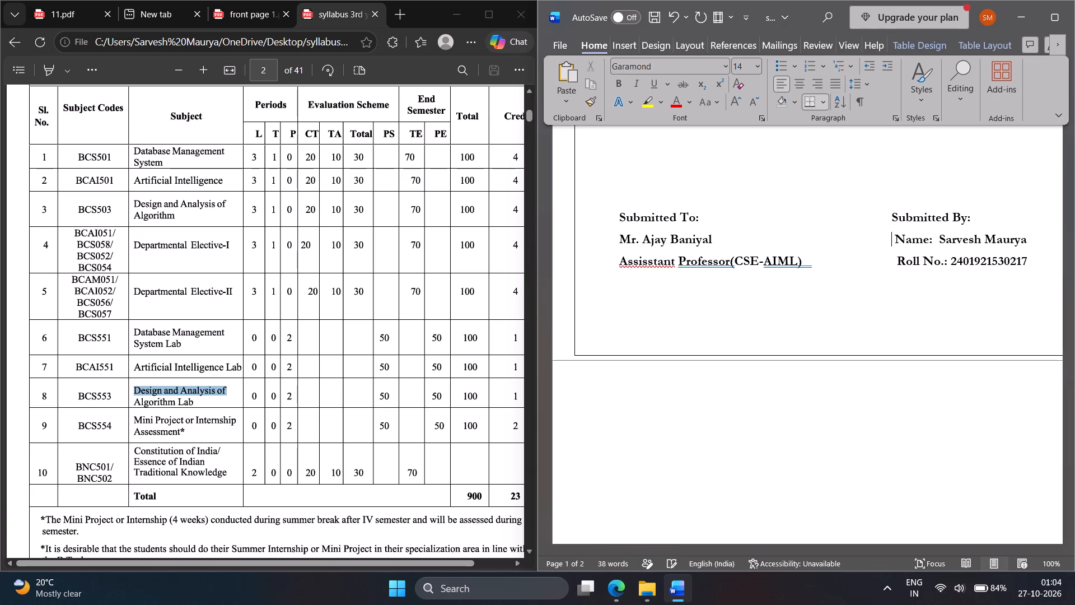
pyautogui.click(887, 212)
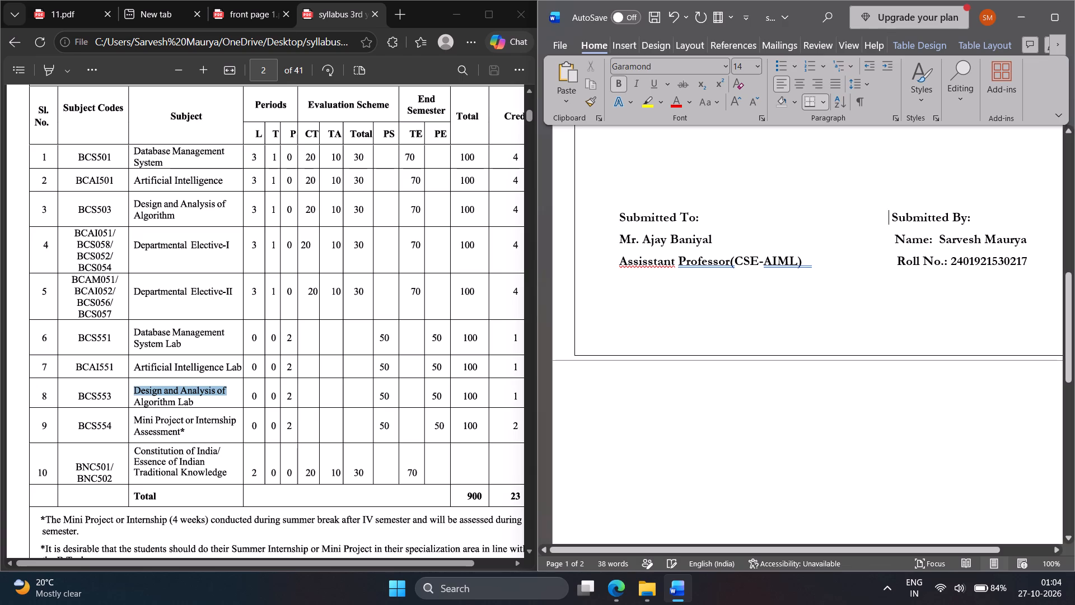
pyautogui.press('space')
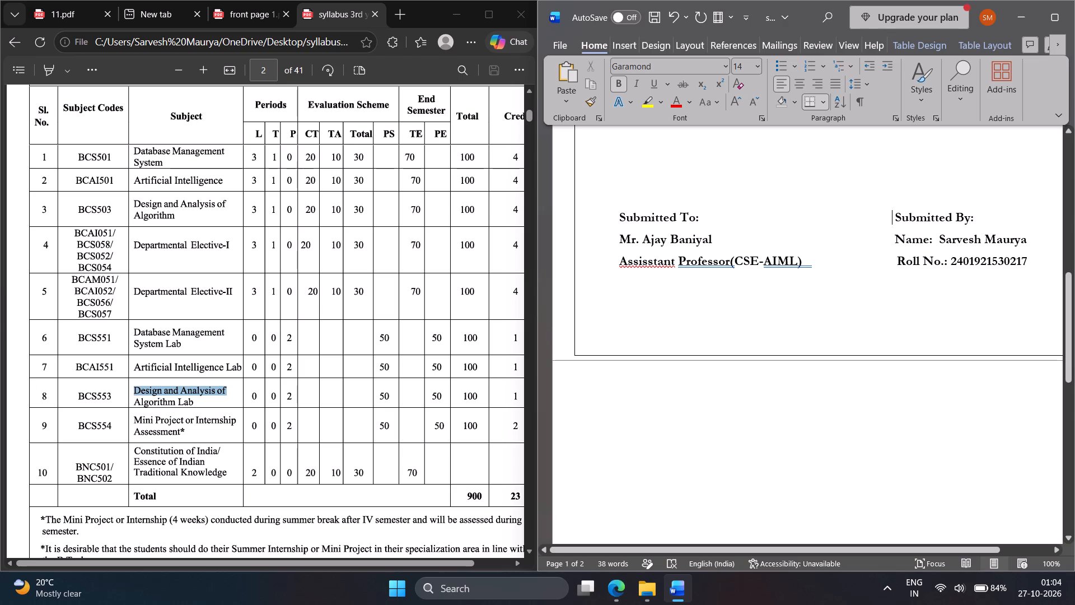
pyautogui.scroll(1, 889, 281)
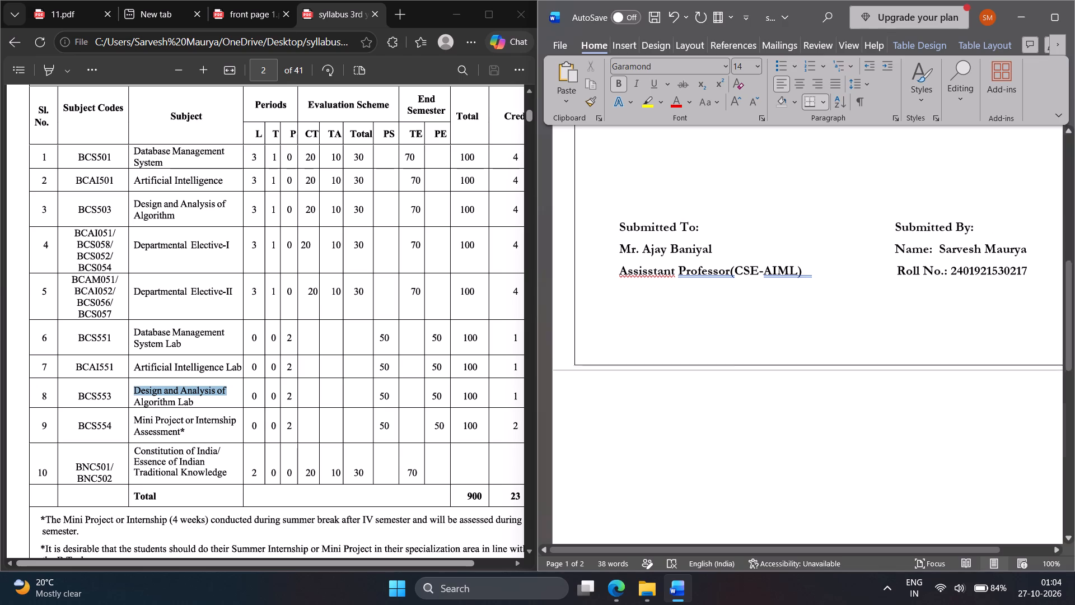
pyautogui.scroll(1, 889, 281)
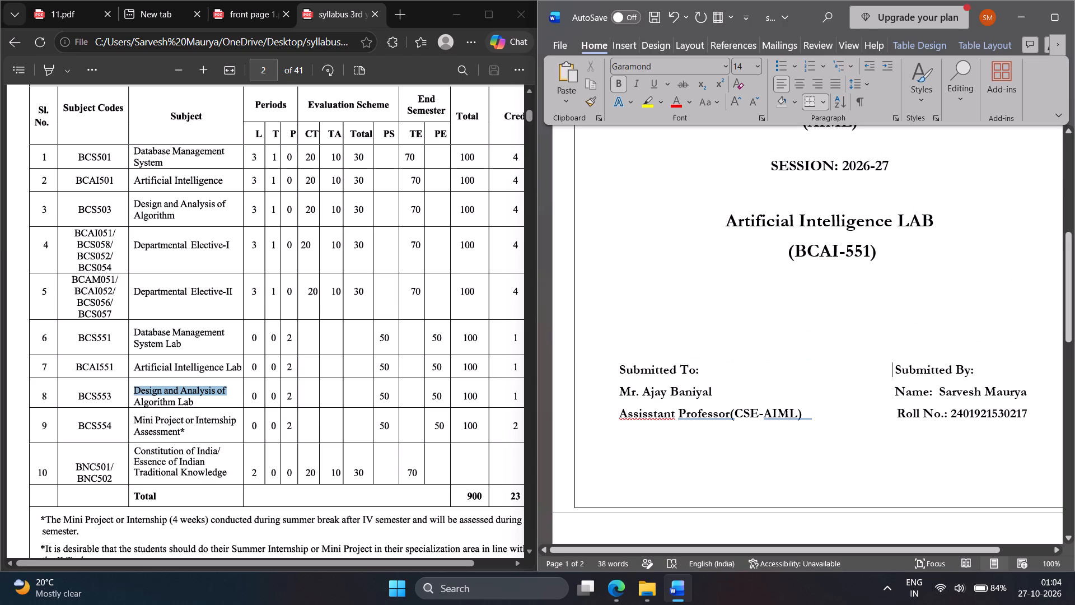
# Print the Artificial Intelligence lab front page with Microsoft Print to PDF and save it in Downloads as front page 3.
pyautogui.scroll(-3, 889, 281)
pyautogui.click(552, 44)
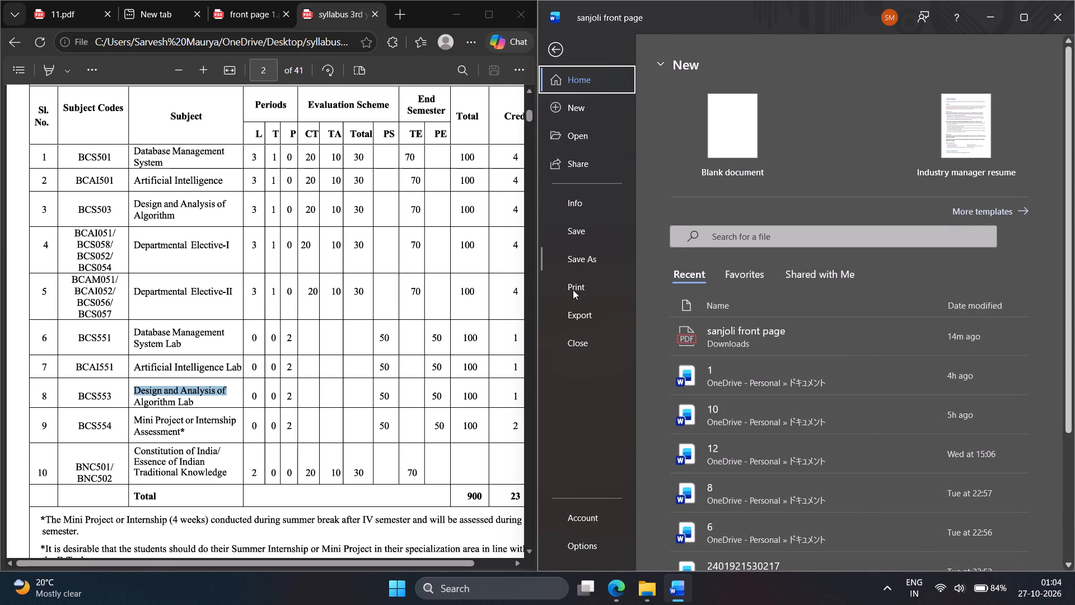
pyautogui.click(573, 290)
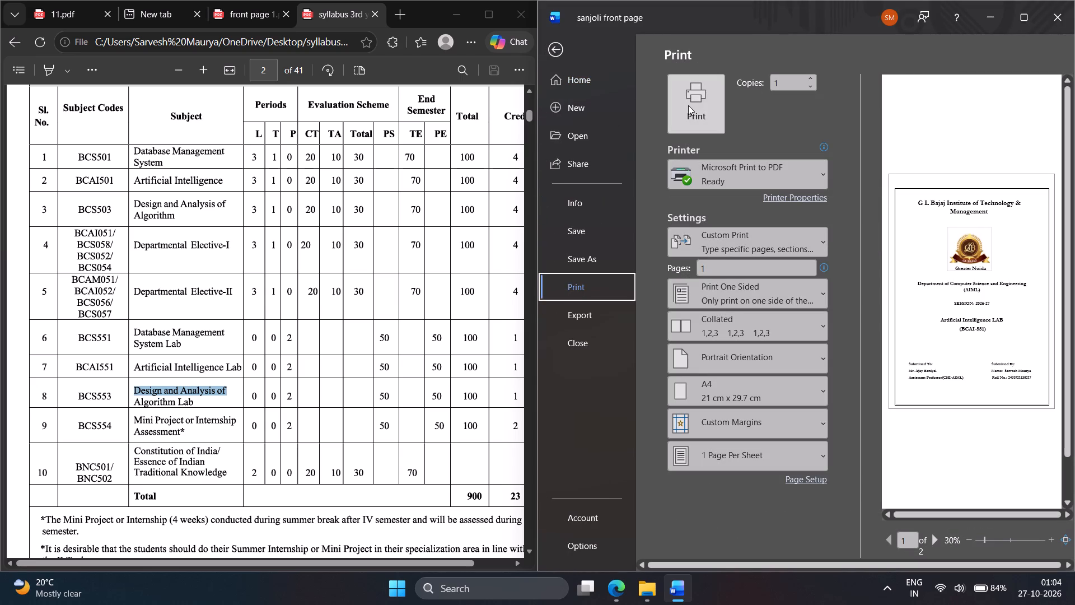
pyautogui.click(688, 105)
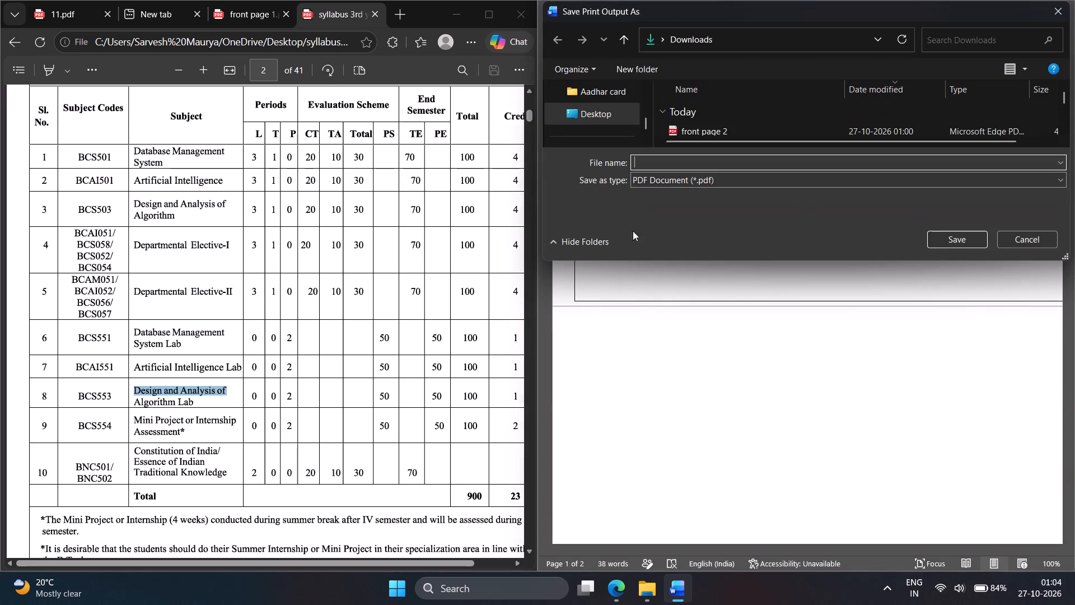
pyautogui.click(670, 159)
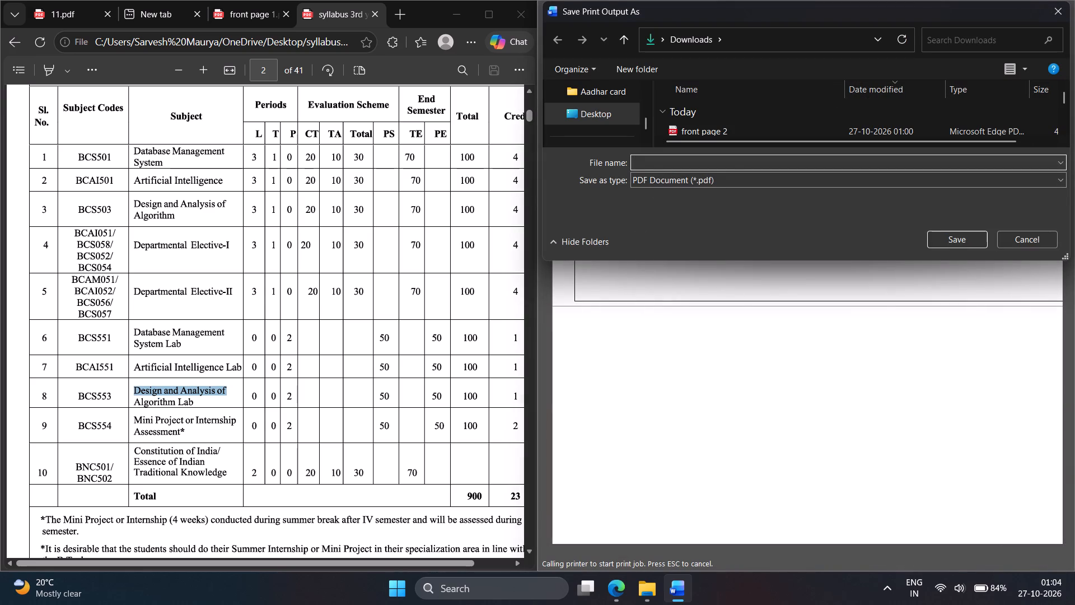
pyautogui.write('fro')
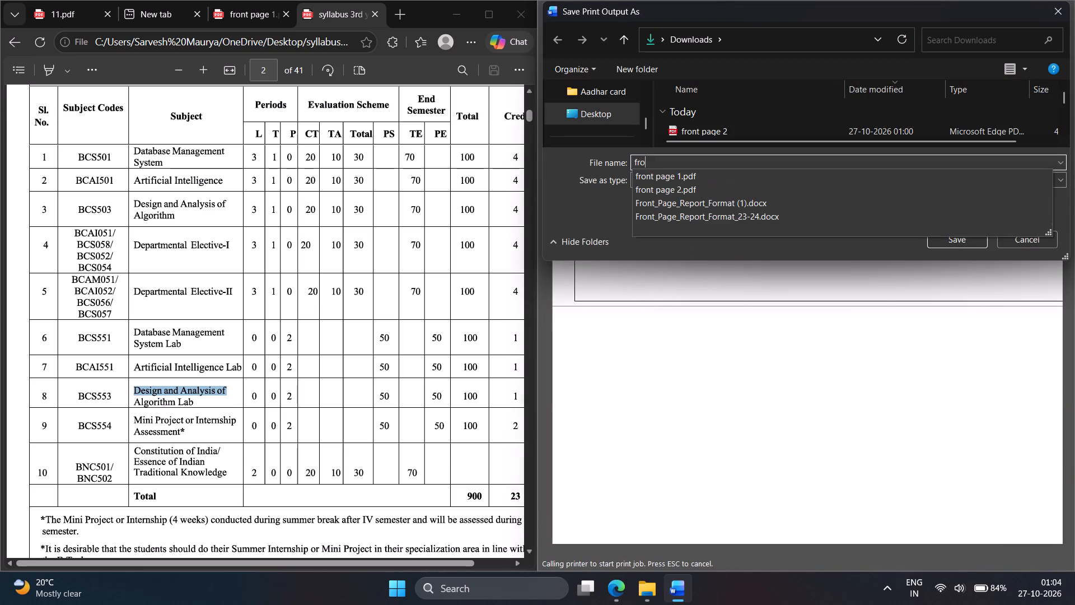
pyautogui.write('nt')
pyautogui.press('space')
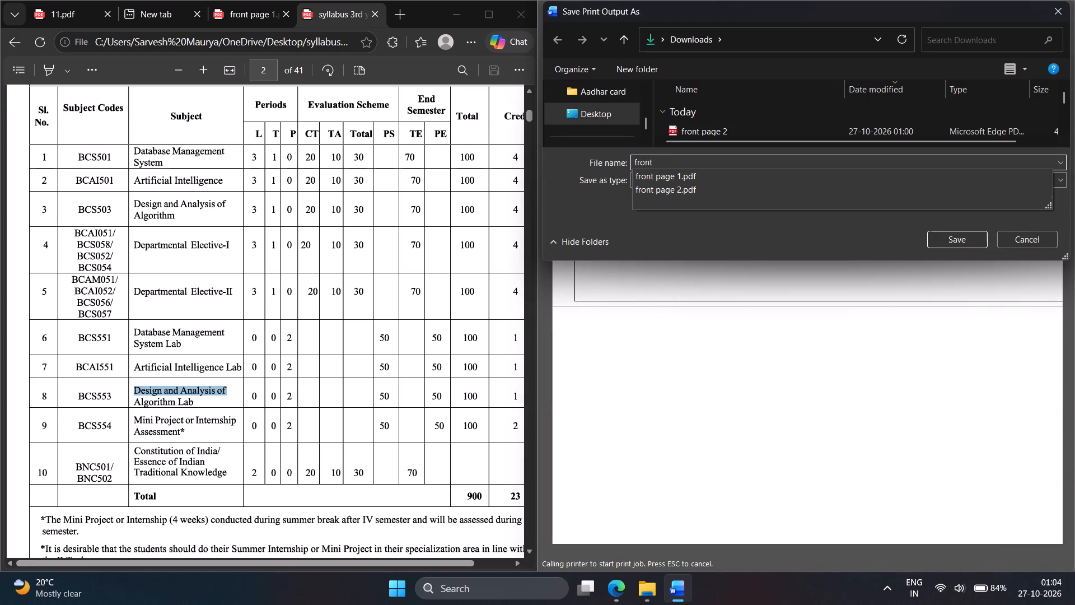
pyautogui.write('page 3')
pyautogui.press('Return')
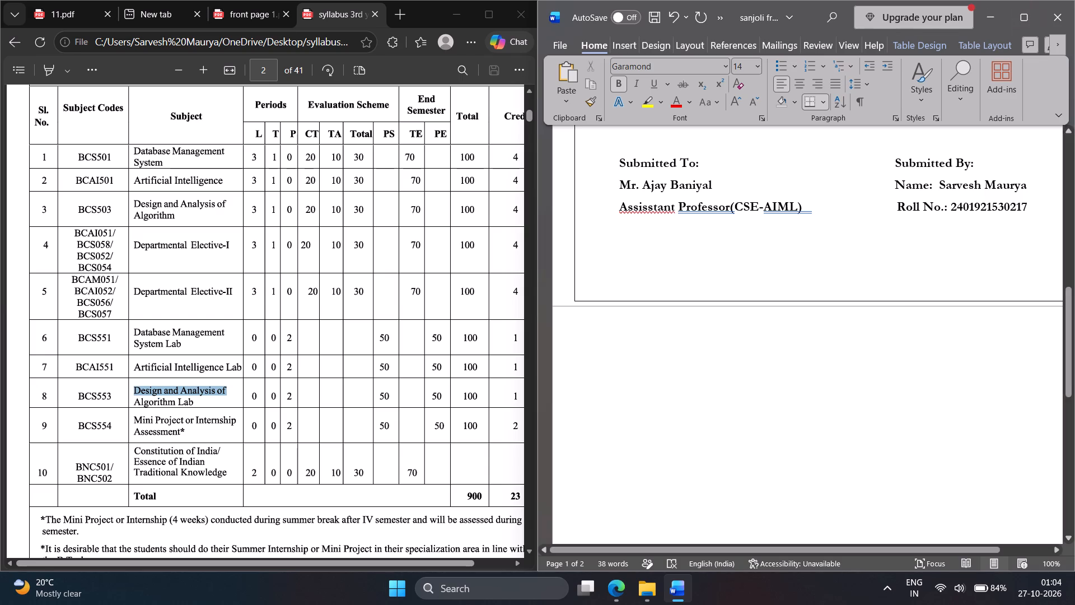
# Close the browser window containing the syllabus and the other PDF files.
pyautogui.scroll(4, 850, 216)
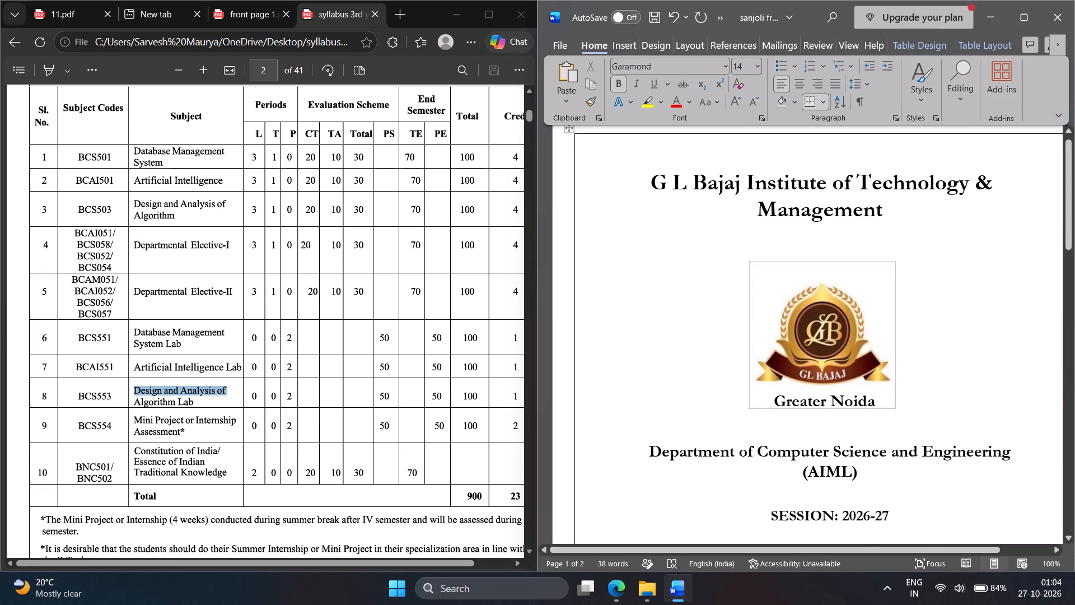
pyautogui.scroll(4, 850, 216)
pyautogui.scroll(-7, 251, 292)
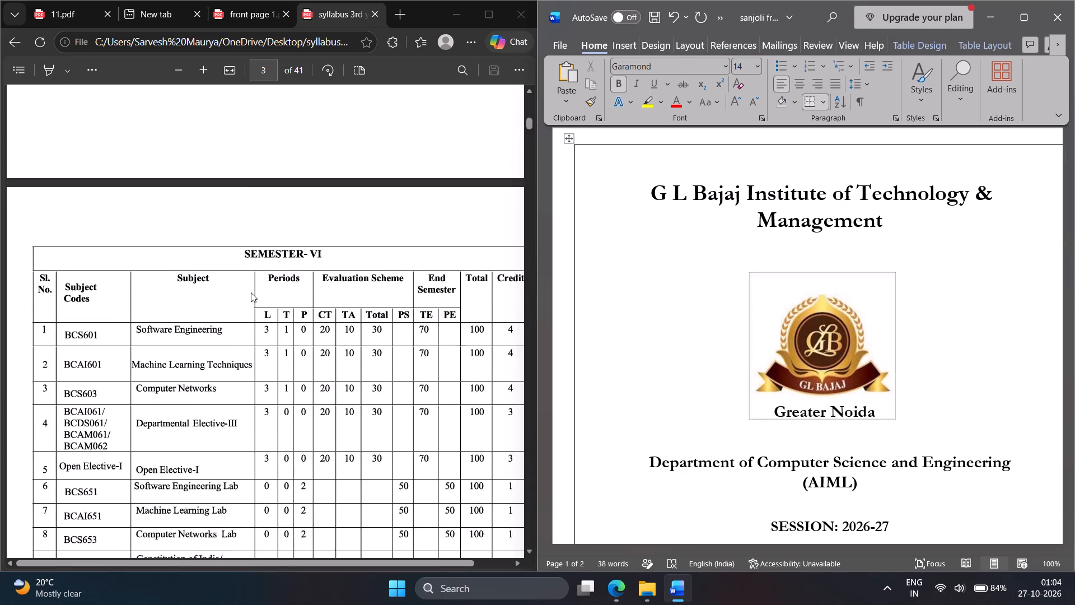
pyautogui.scroll(-10, 251, 292)
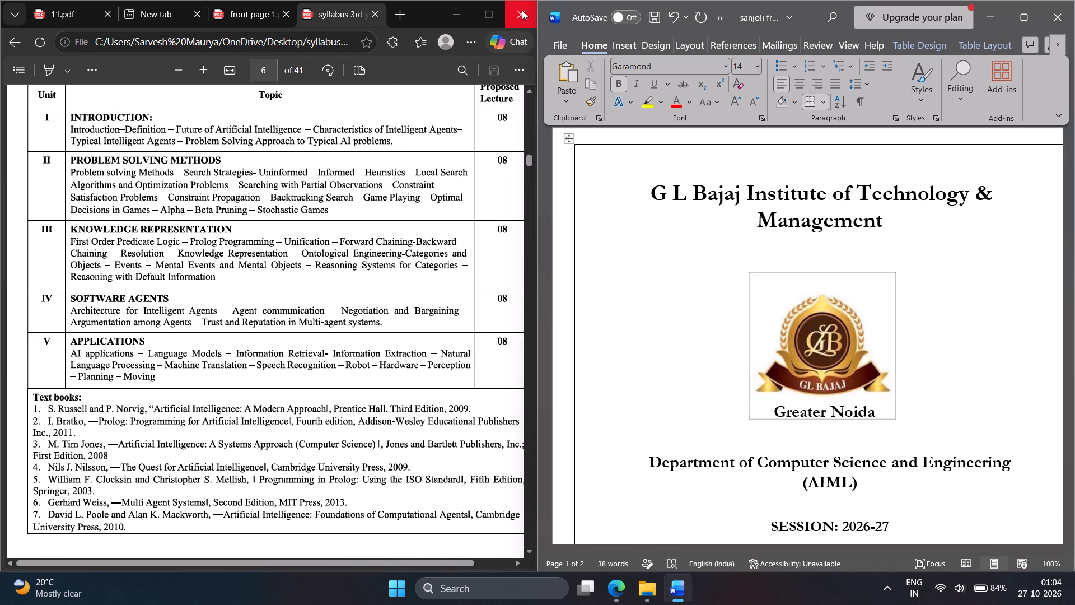
pyautogui.click(522, 10)
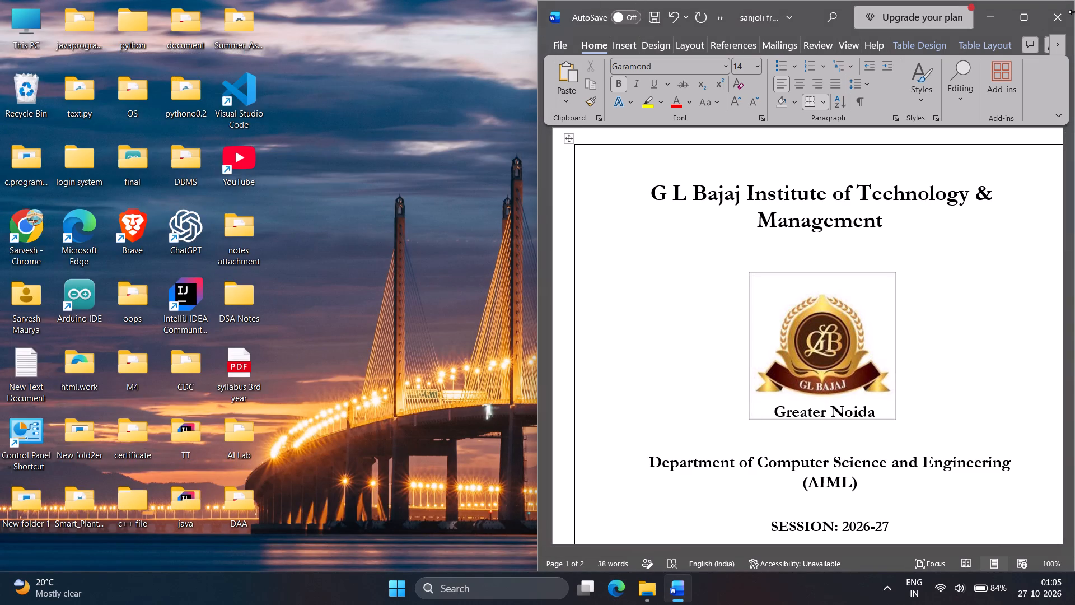
# Close the front page document, saving it as a Word document in Downloads named "Sarvesh front page".
pyautogui.click(1048, 16)
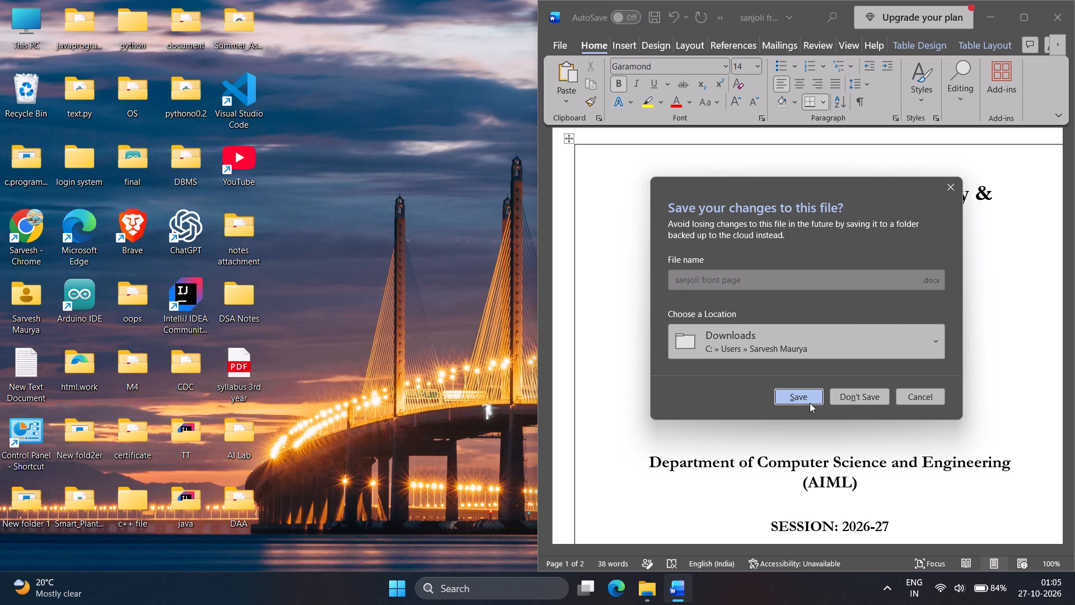
pyautogui.click(803, 395)
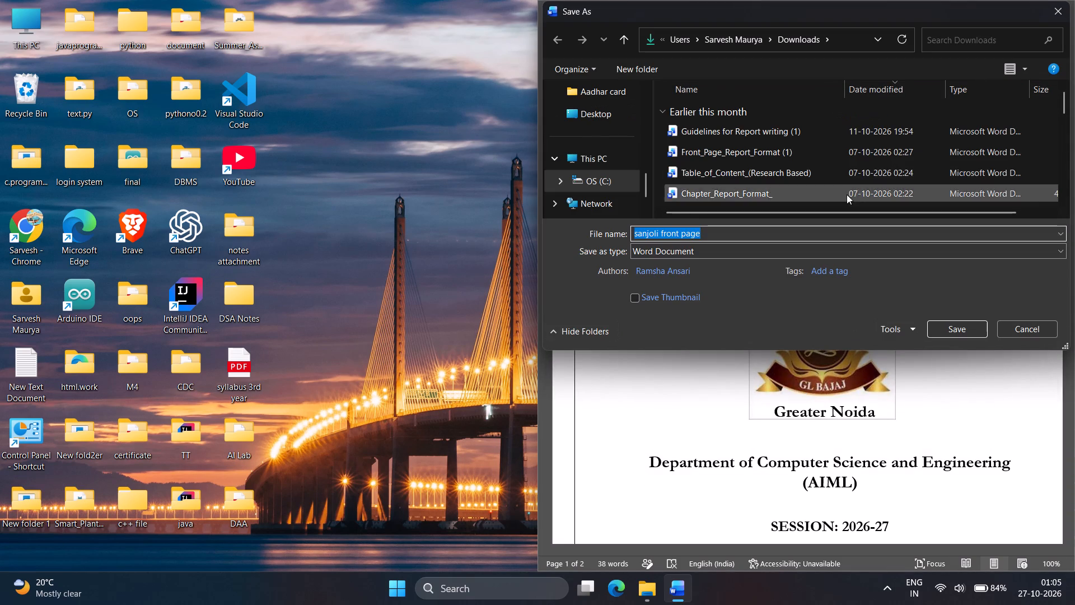
pyautogui.click(656, 234)
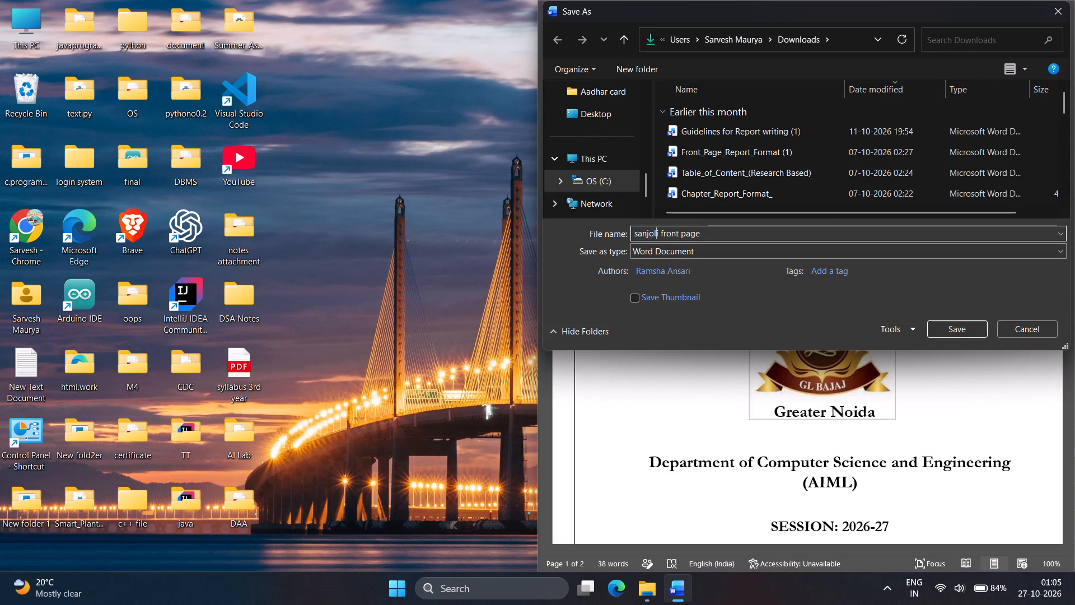
pyautogui.click(658, 231)
pyautogui.press('BackSpace')
pyautogui.press('BackSpace')
pyautogui.press('BackSpace')
pyautogui.press('BackSpace')
pyautogui.press('BackSpace')
pyautogui.press('BackSpace')
pyautogui.press('BackSpace')
pyautogui.write('Sarvesh')
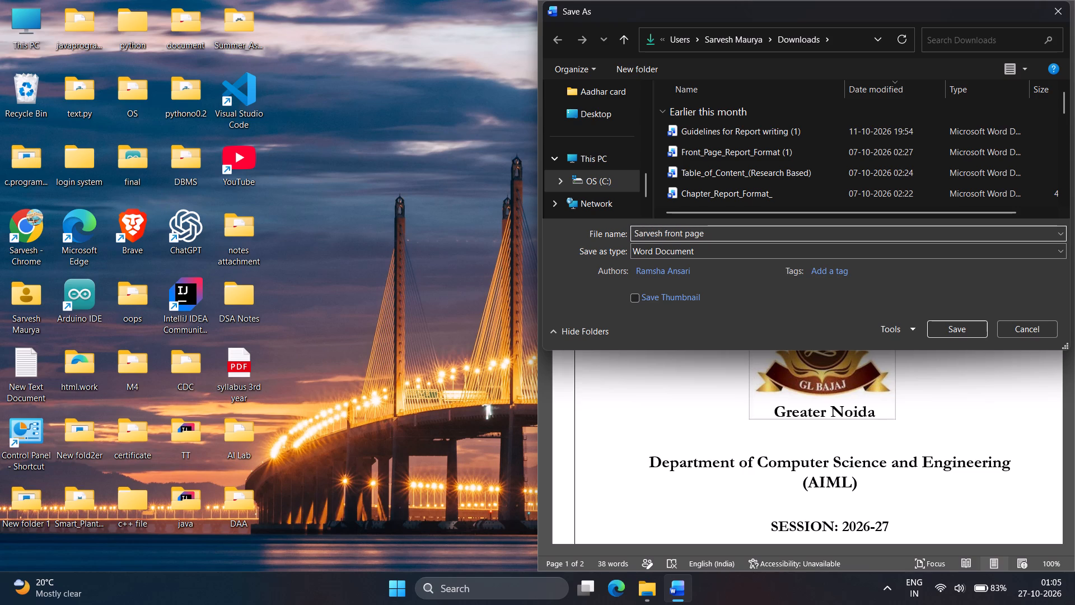
pyautogui.click(936, 329)
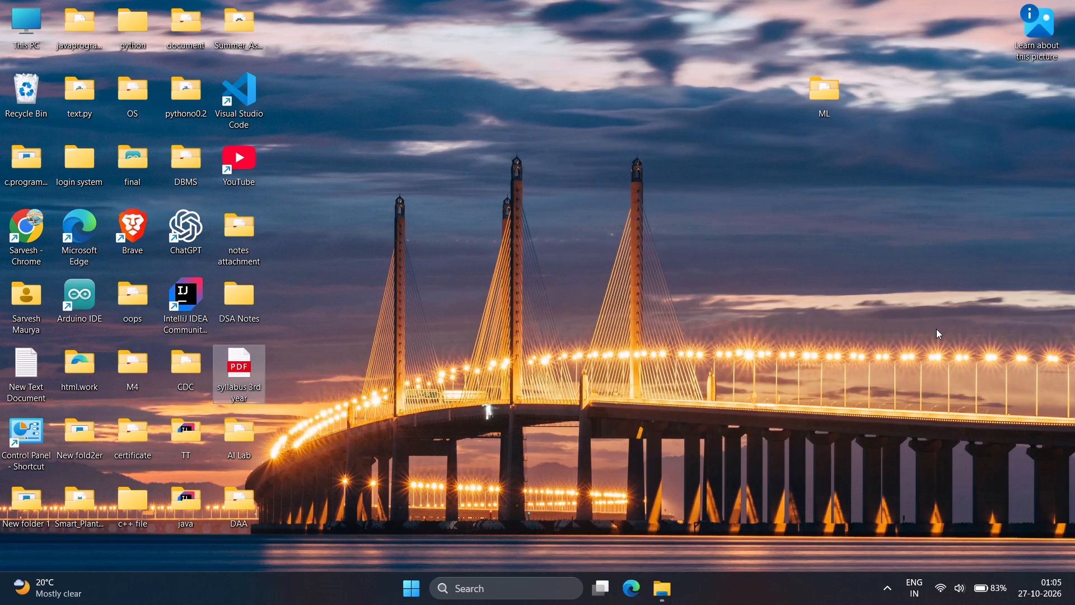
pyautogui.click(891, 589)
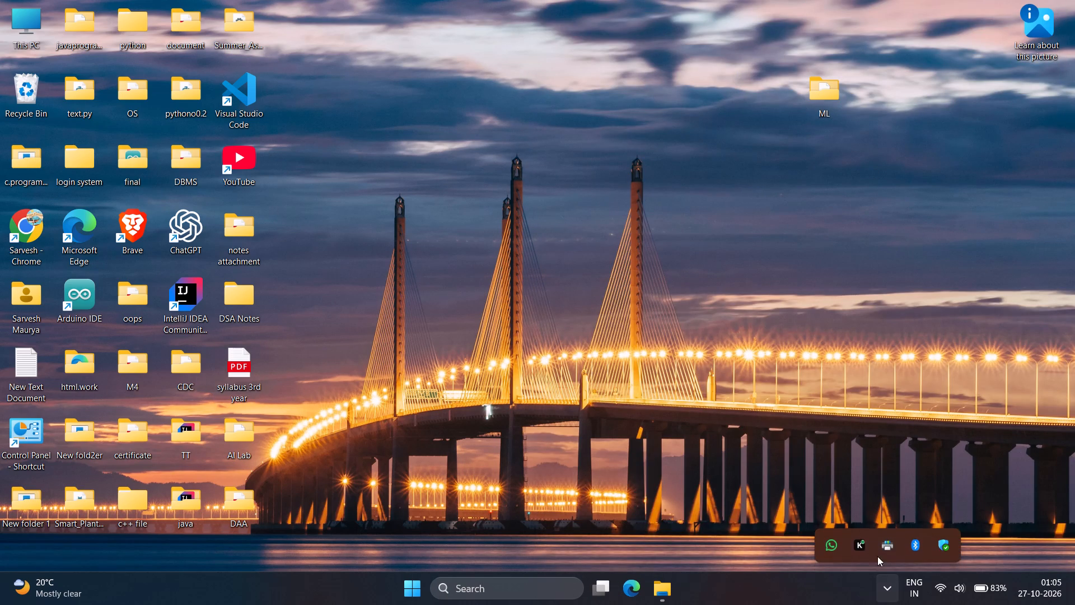